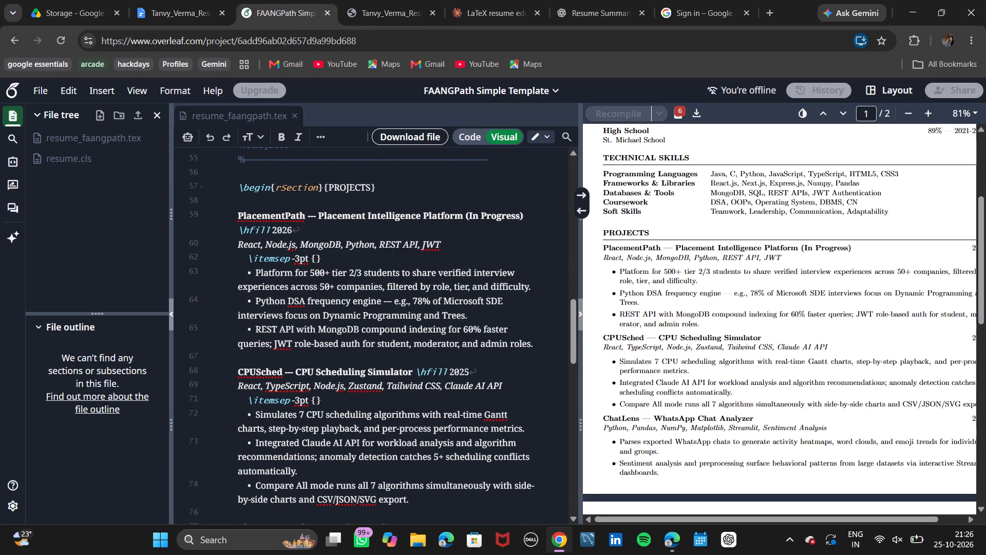
pyautogui.moveTo(244, 175); pyautogui.dragTo(376, 415)
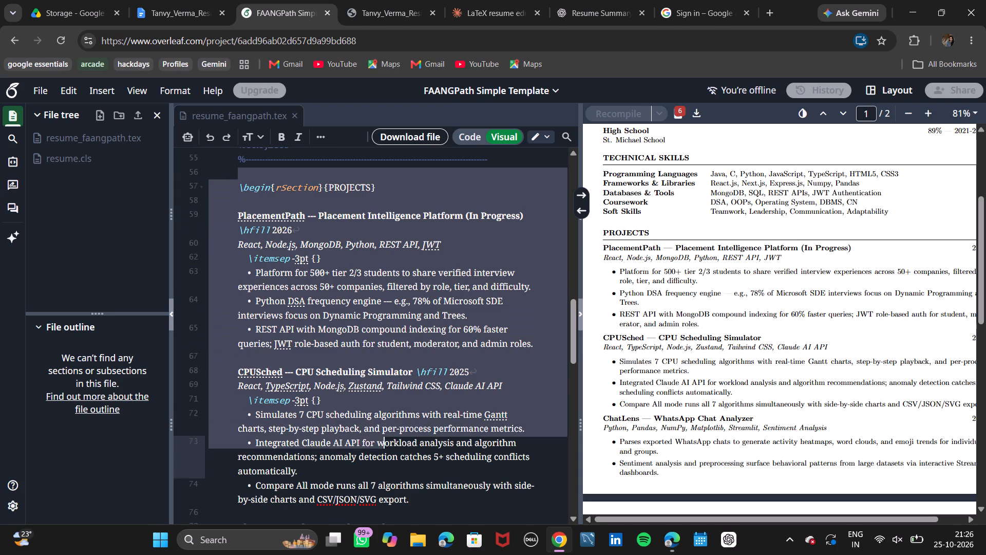
pyautogui.moveTo(376, 415); pyautogui.dragTo(340, 362)
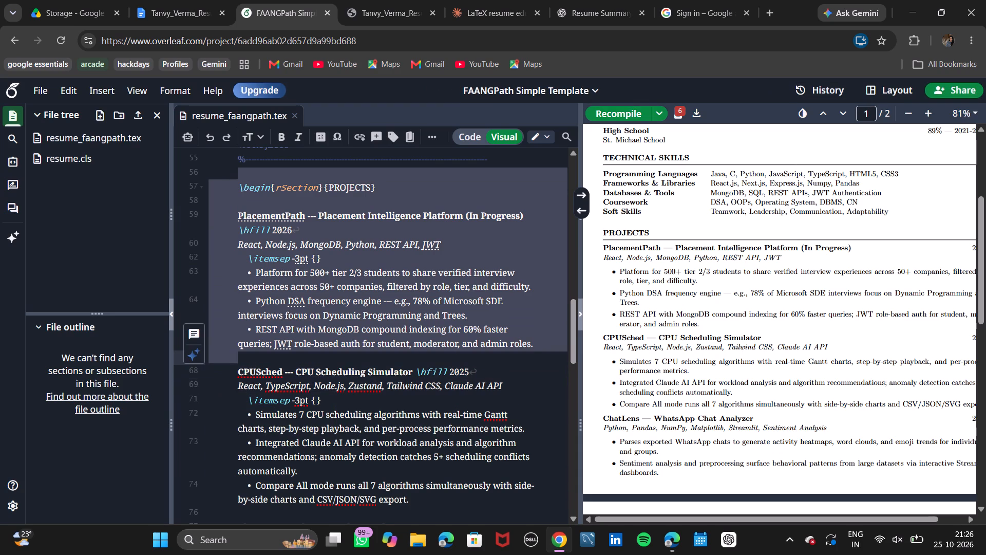
pyautogui.press('BackSpace')
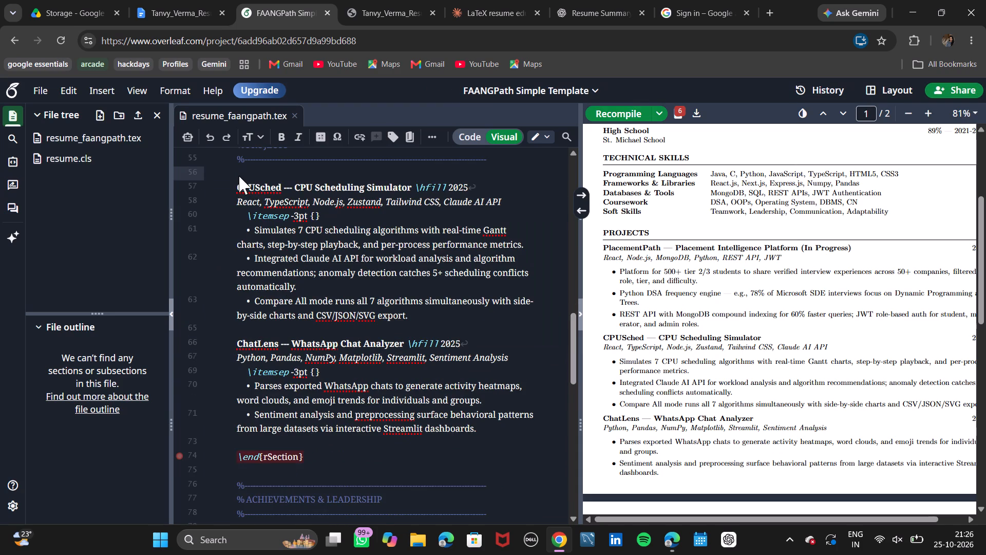
pyautogui.moveTo(237, 174); pyautogui.dragTo(358, 472)
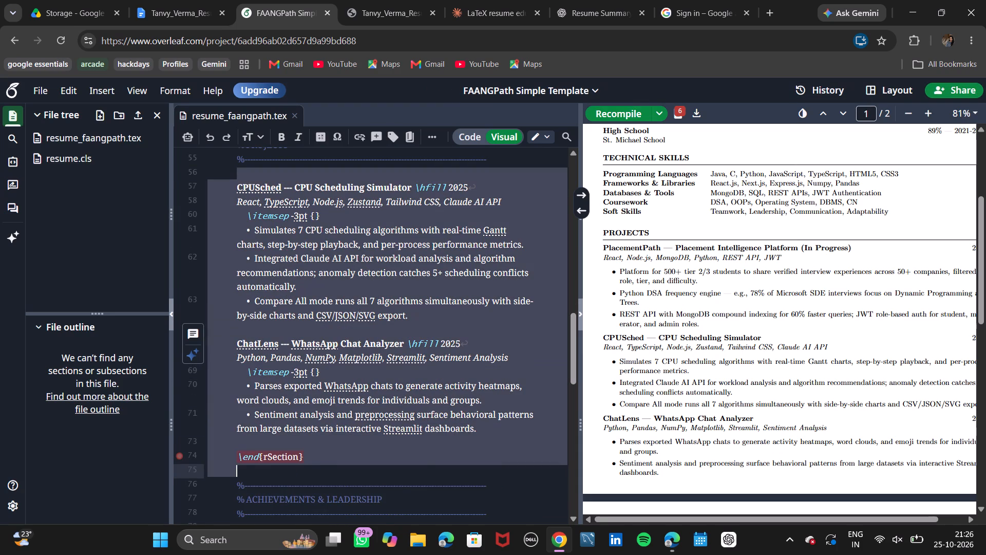
pyautogui.moveTo(358, 472); pyautogui.dragTo(358, 470)
pyautogui.press('BackSpace')
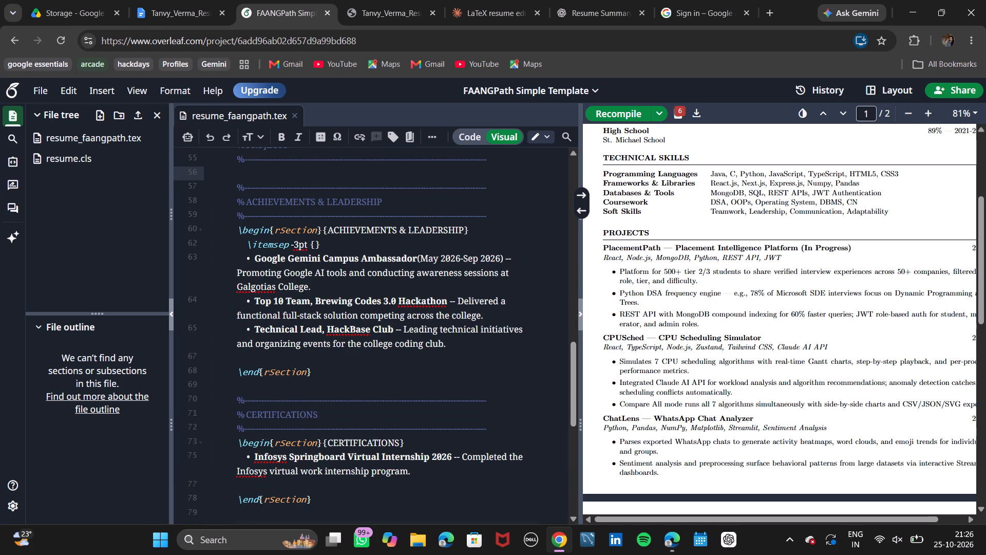
# Paste the copied PROJECTS section code on the empty line 56, under the PROJECTS comment heading in resume_faangpath.tex.
pyautogui.click(361, 293)
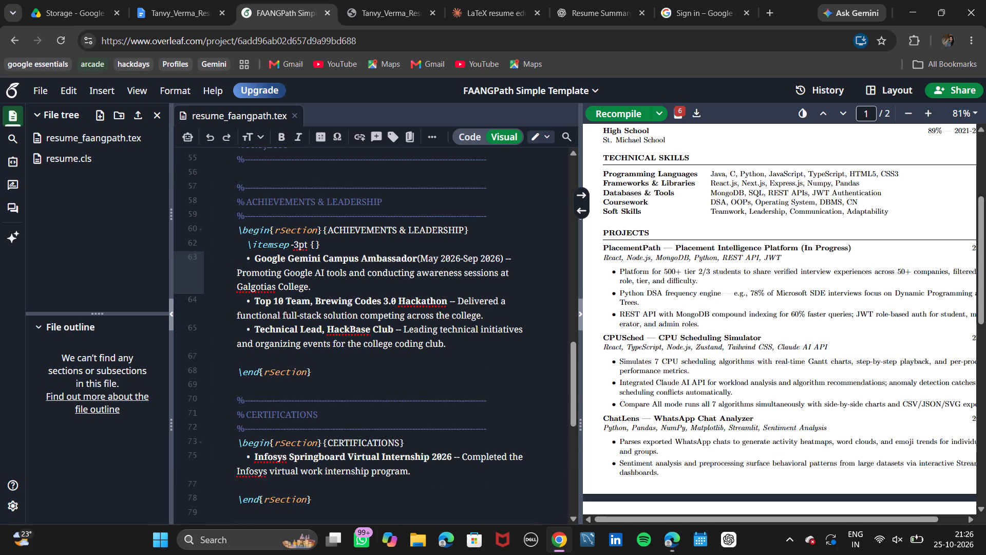
pyautogui.click(490, 319)
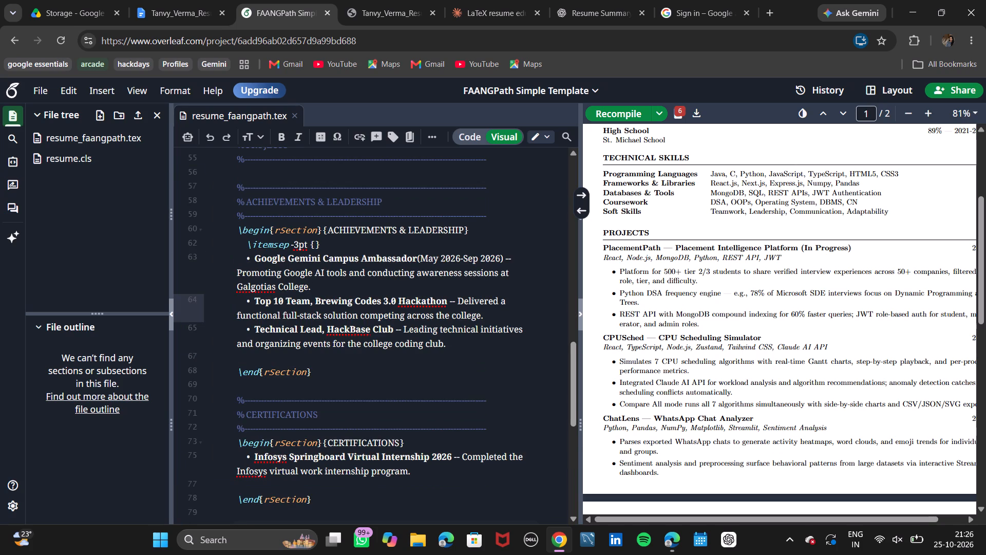
pyautogui.click(287, 174)
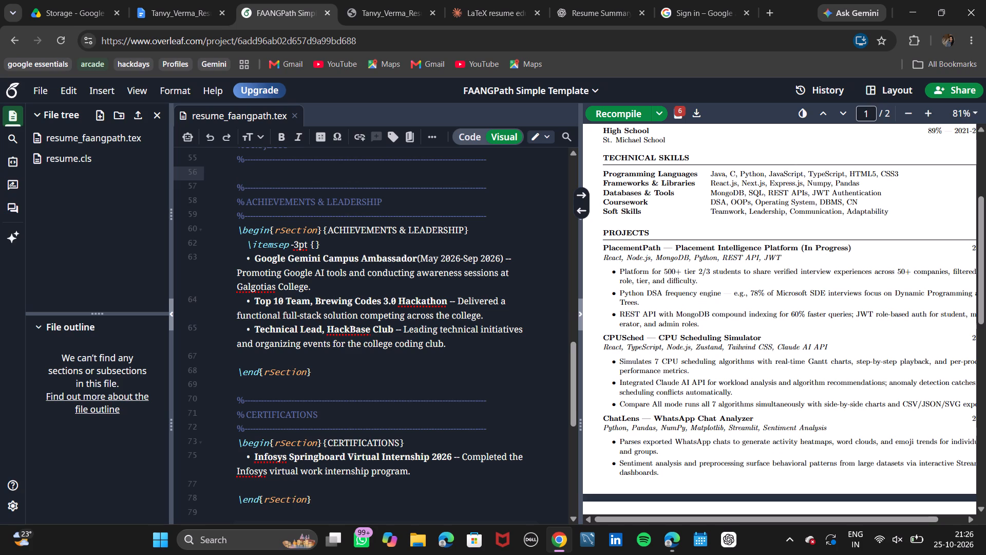
pyautogui.hotkey('ctrl', 'v')
pyautogui.hscroll(1, 399, 404)
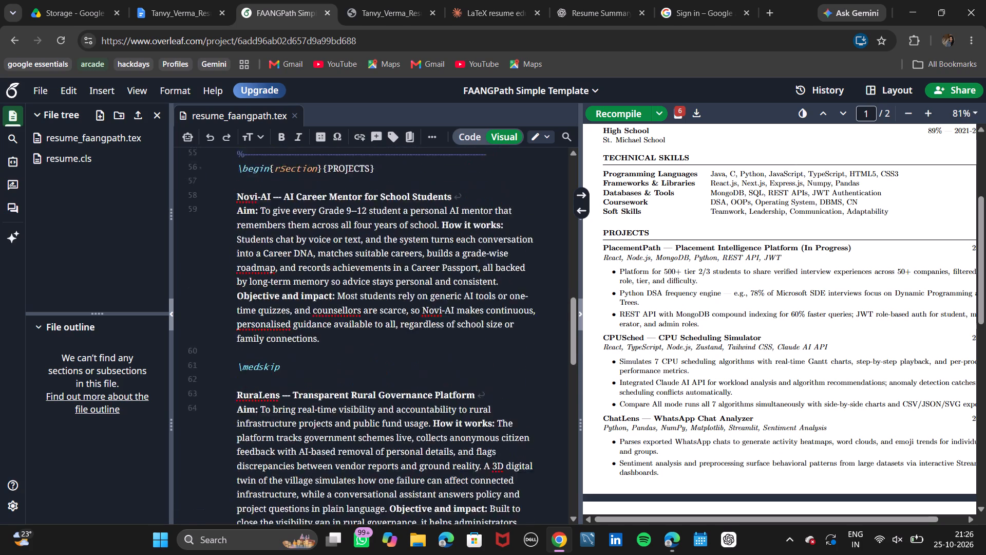
pyautogui.hscroll(1, 399, 404)
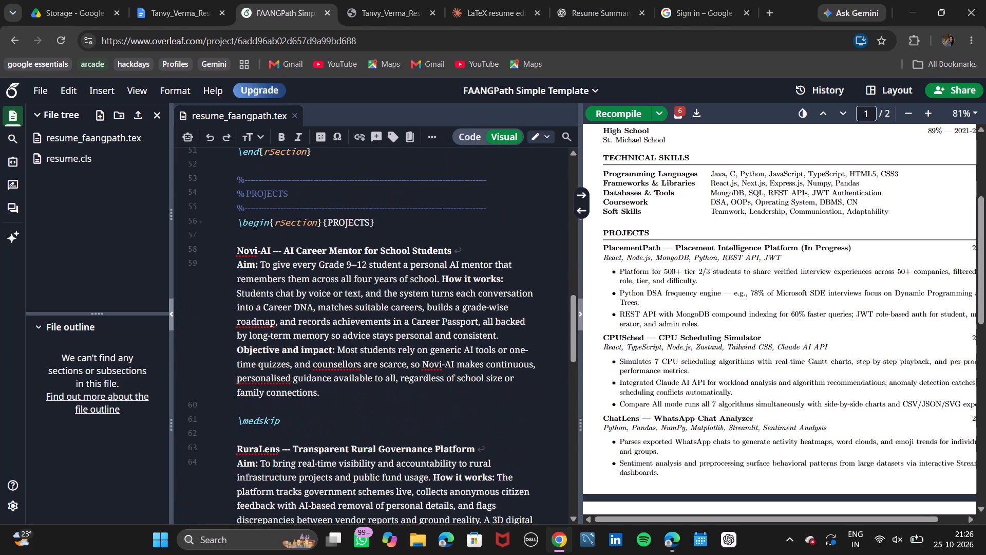
# Recompile the resume and check the PROJECTS section in the PDF preview.
pyautogui.click(625, 117)
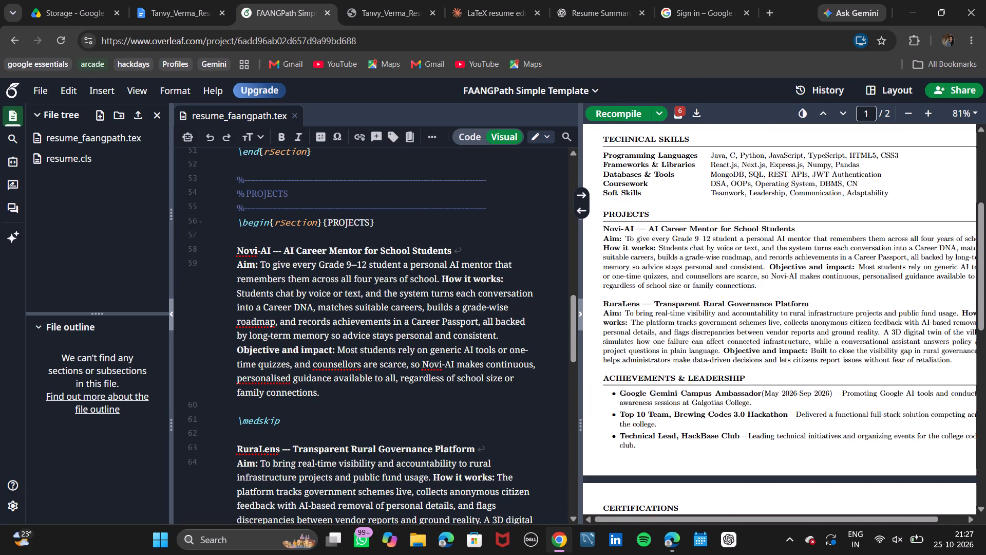
pyautogui.hscroll(1, 751, 346)
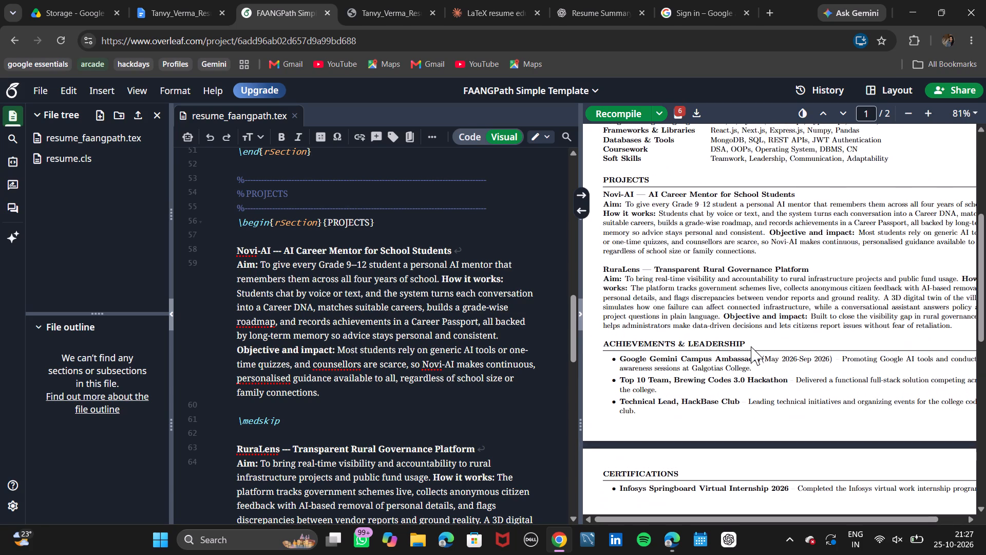
# Read through the Novi-AI and RuraLens entries and their neighbouring sections on page 1 of the PDF preview, checking full line widths.
pyautogui.scroll(1, 751, 346)
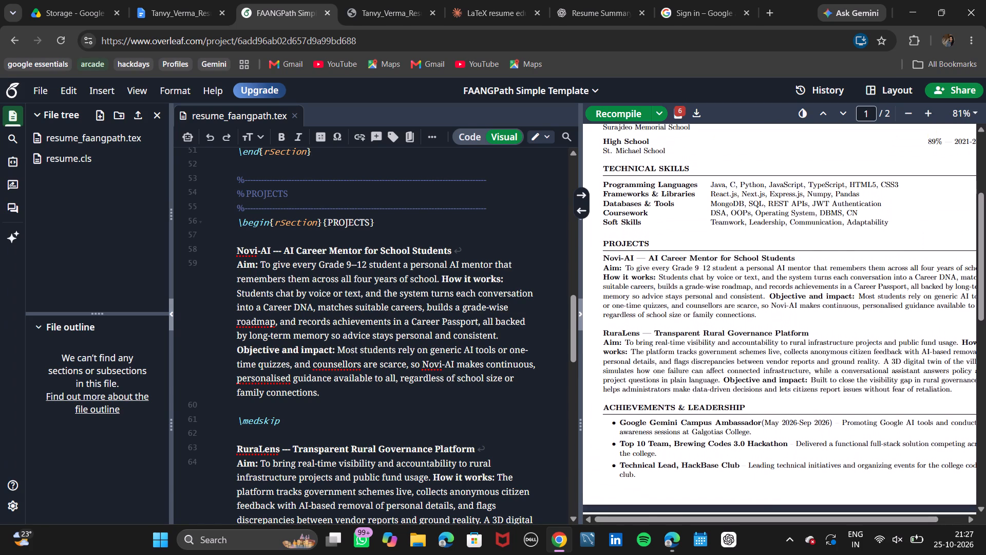
pyautogui.scroll(2, 751, 346)
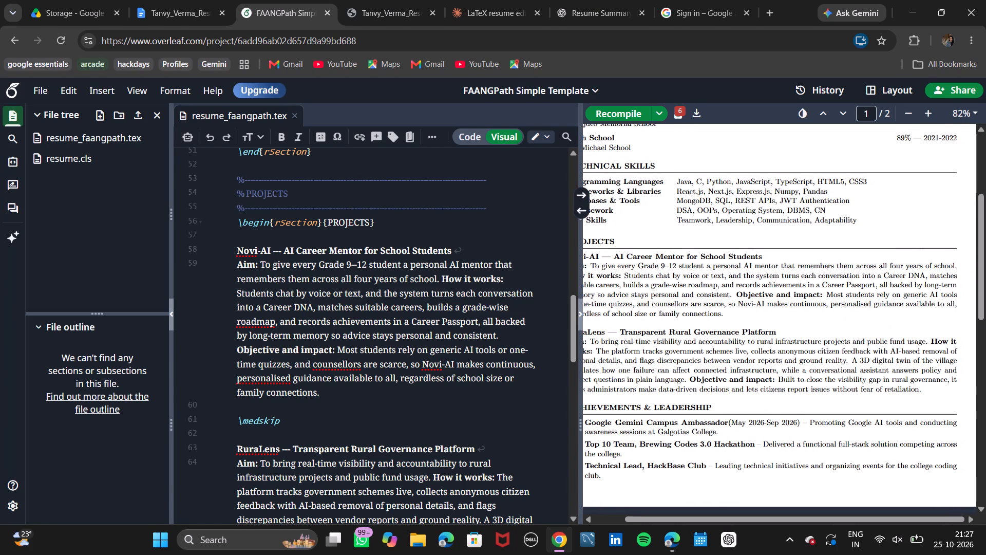
pyautogui.scroll(1, 751, 346)
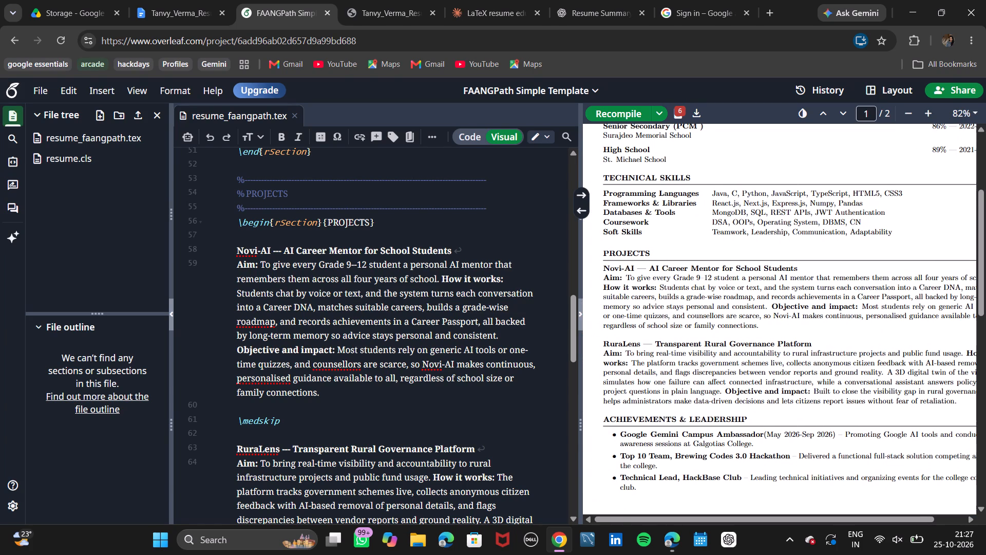
pyautogui.scroll(2, 751, 346)
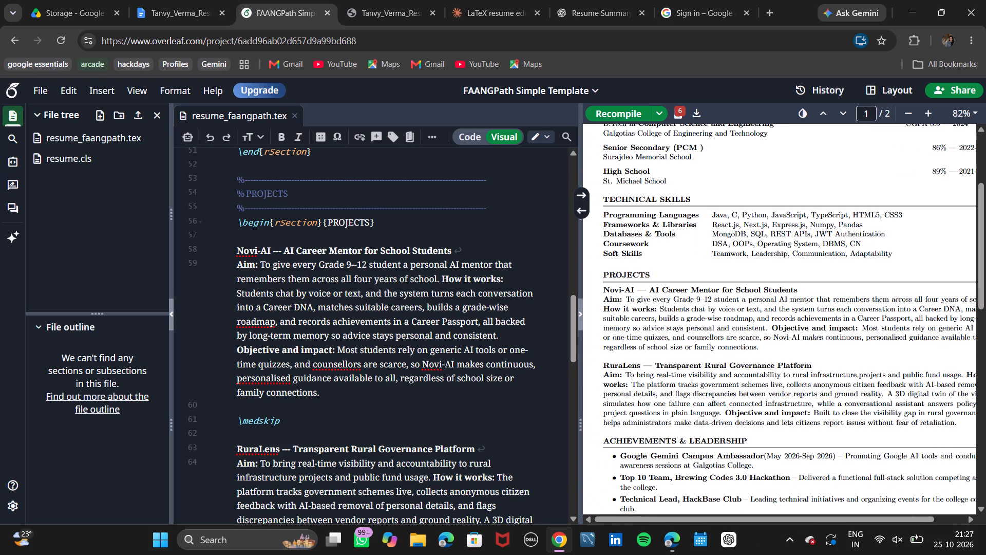
pyautogui.hscroll(-1, 751, 346)
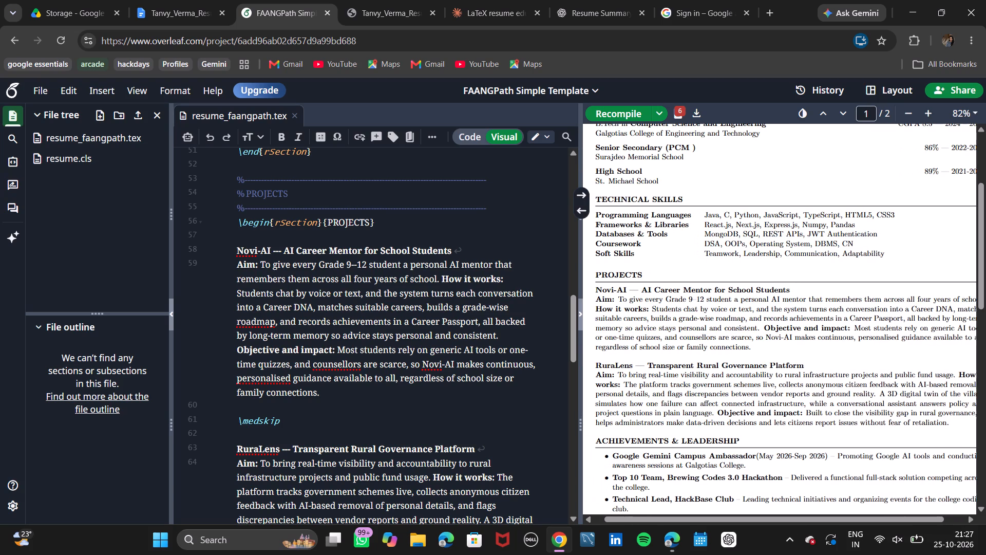
pyautogui.hscroll(-3, 751, 346)
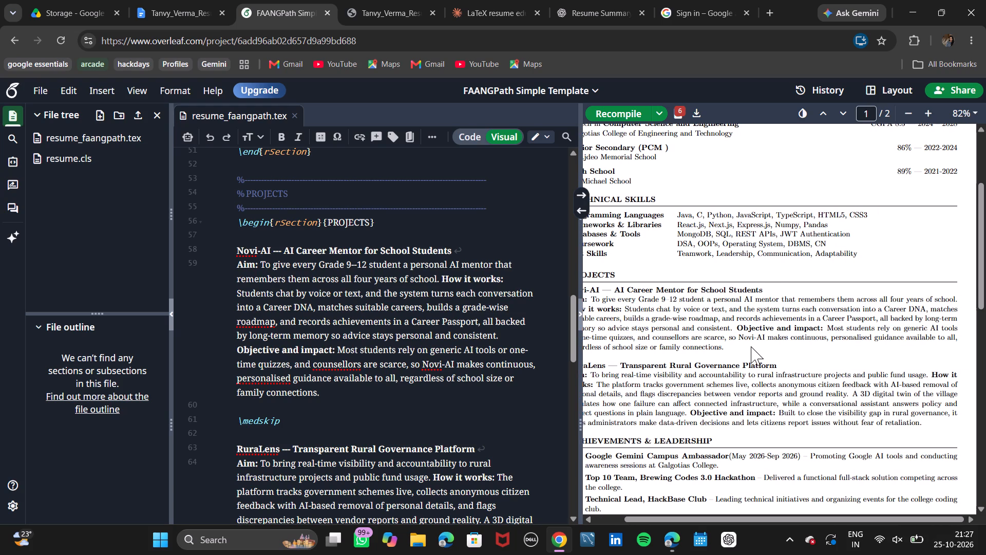
pyautogui.hscroll(3, 751, 346)
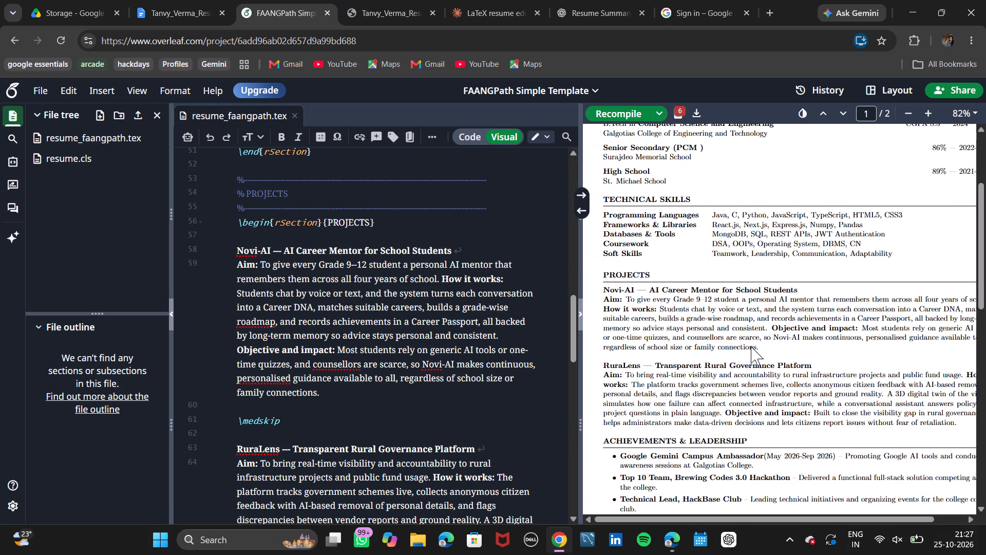
pyautogui.hscroll(3, 751, 346)
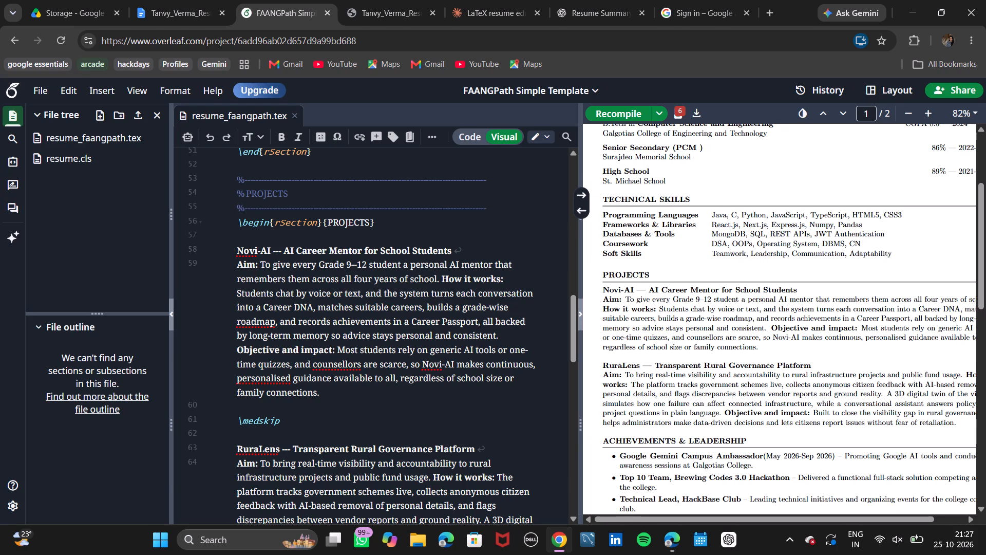
pyautogui.hscroll(-1, 751, 346)
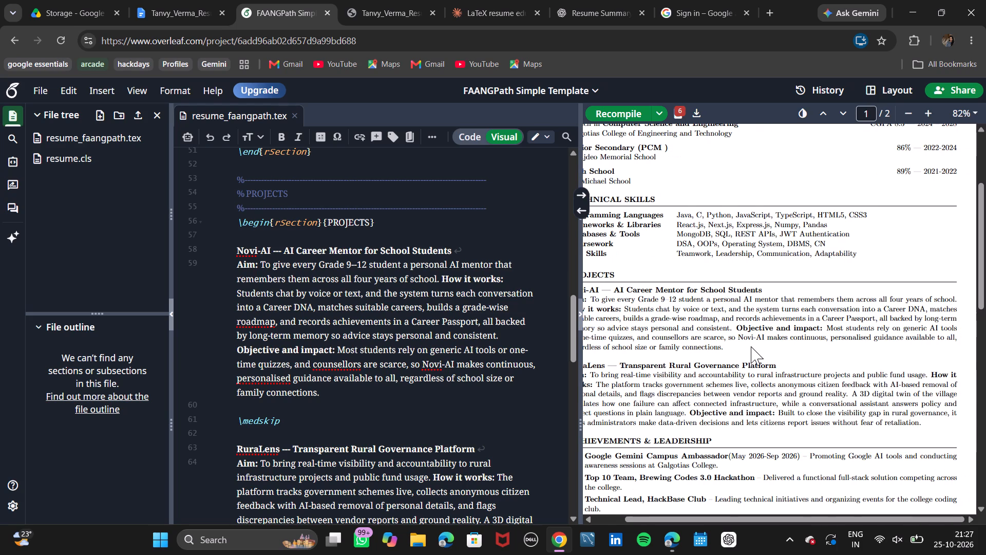
pyautogui.hscroll(2, 751, 346)
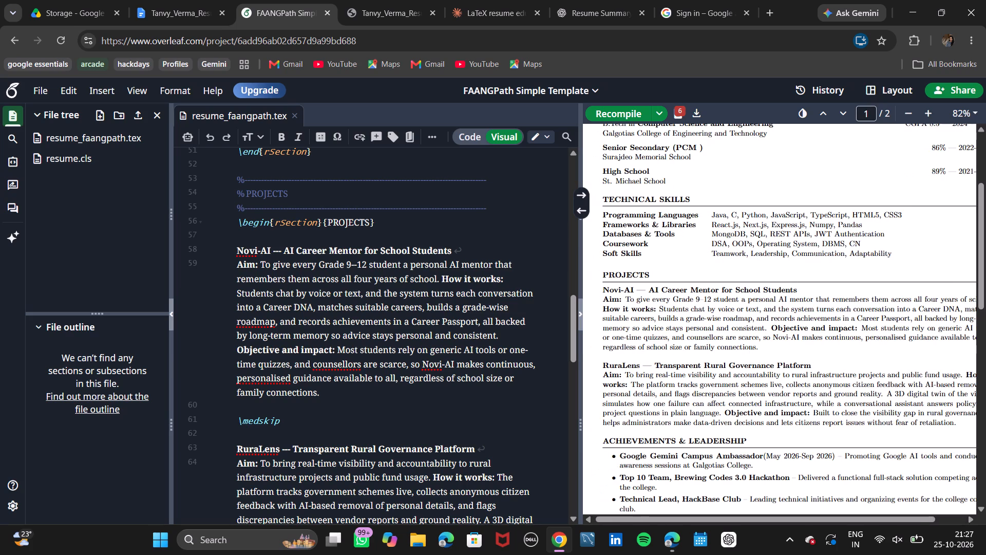
pyautogui.scroll(-1, 751, 346)
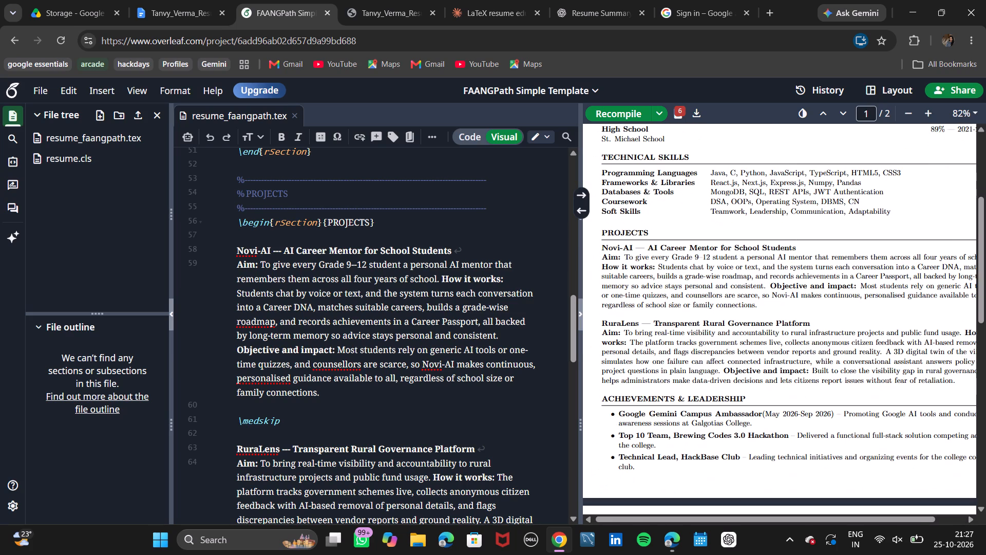
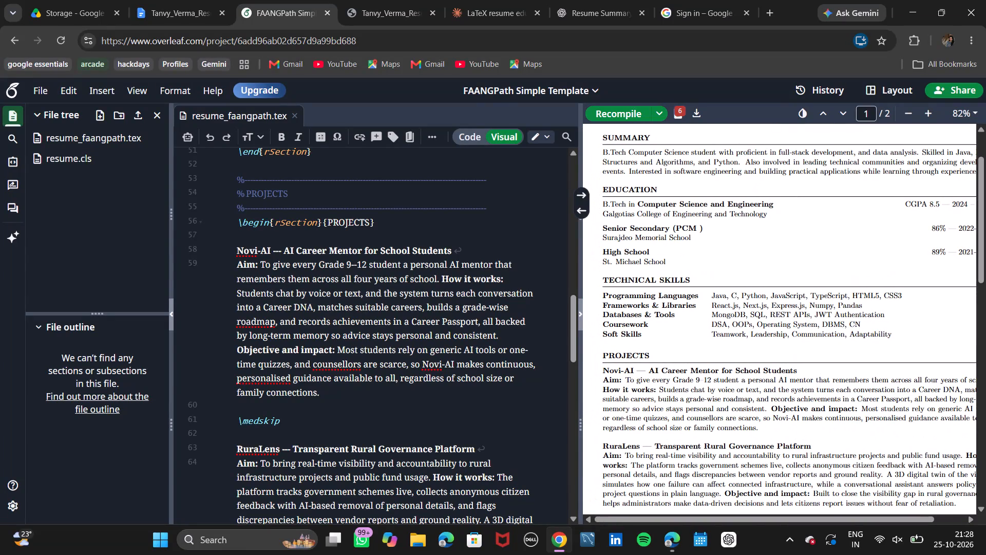
# Widen the PDF preview against the code editor so the full lines of the PROJECTS section fit.
pyautogui.scroll(-1, 802, 320)
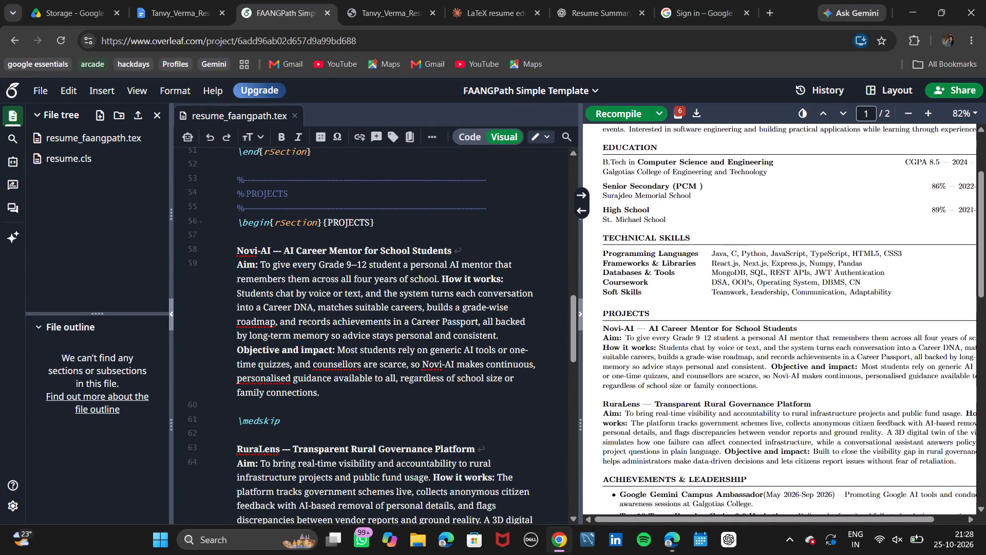
pyautogui.scroll(-2, 802, 320)
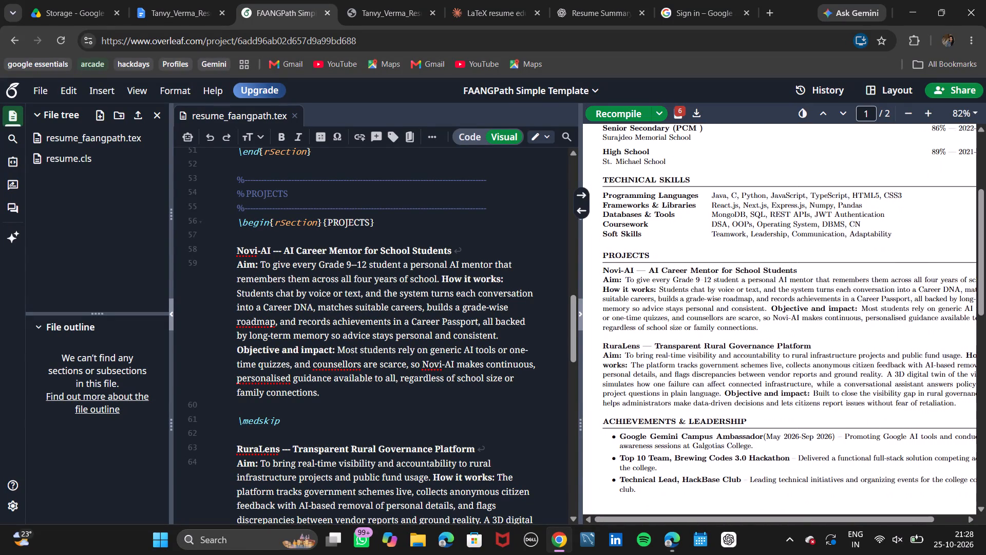
pyautogui.scroll(-2, 802, 320)
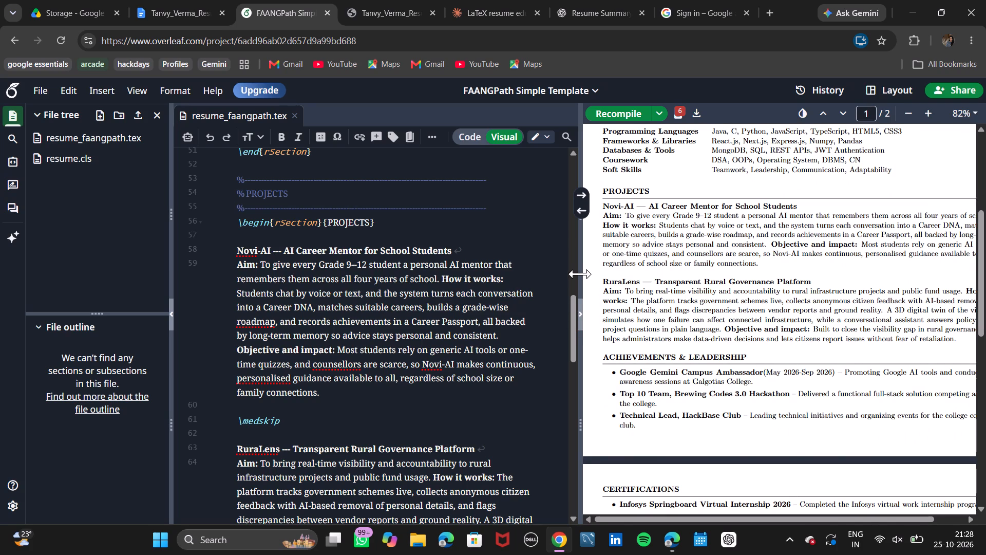
pyautogui.moveTo(579, 274); pyautogui.dragTo(495, 273)
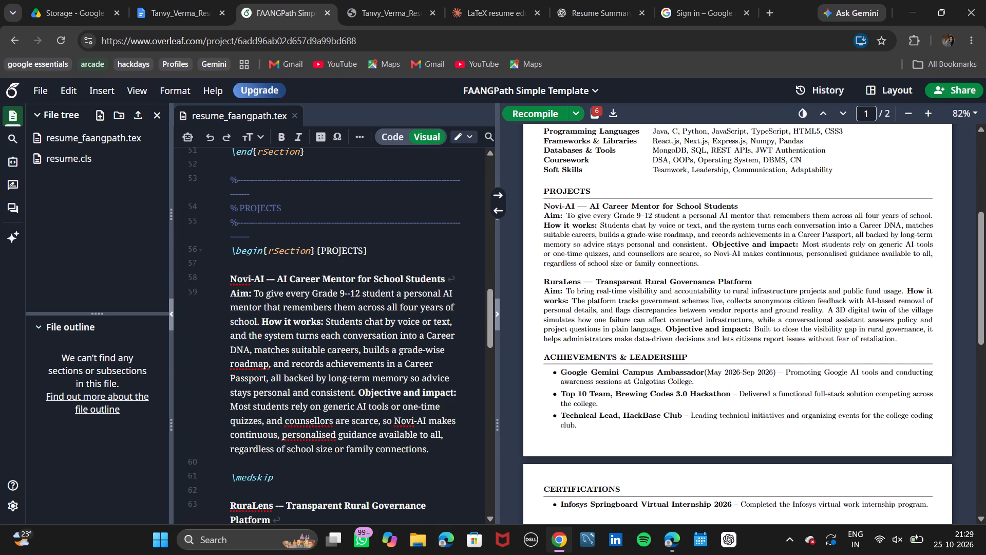
# Copy the complete Novi-AI and RuraLens project descriptions from the PDF preview, from the Novi-AI heading through "without fear of retaliation.".
pyautogui.moveTo(544, 201); pyautogui.dragTo(911, 339)
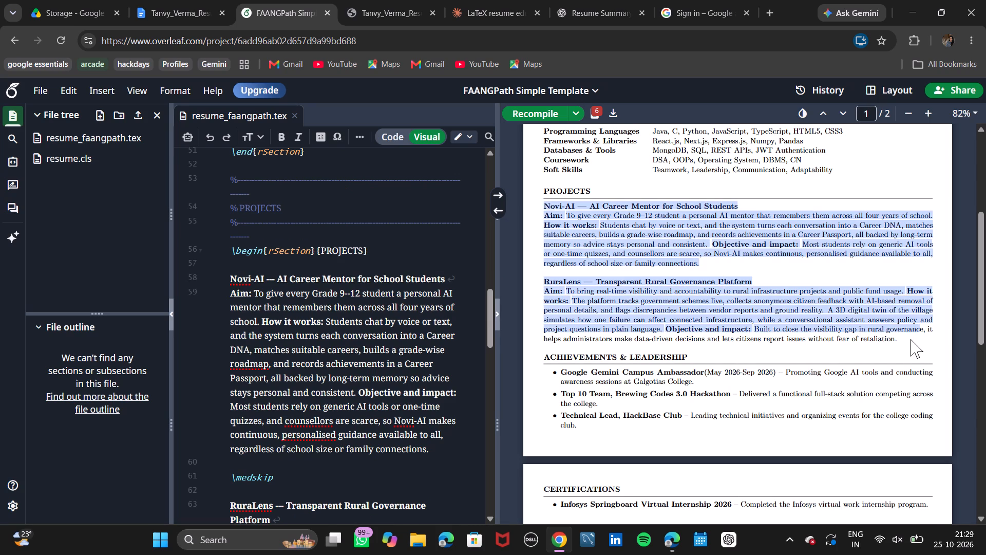
pyautogui.moveTo(911, 339); pyautogui.dragTo(899, 342)
pyautogui.moveTo(899, 342); pyautogui.dragTo(897, 343)
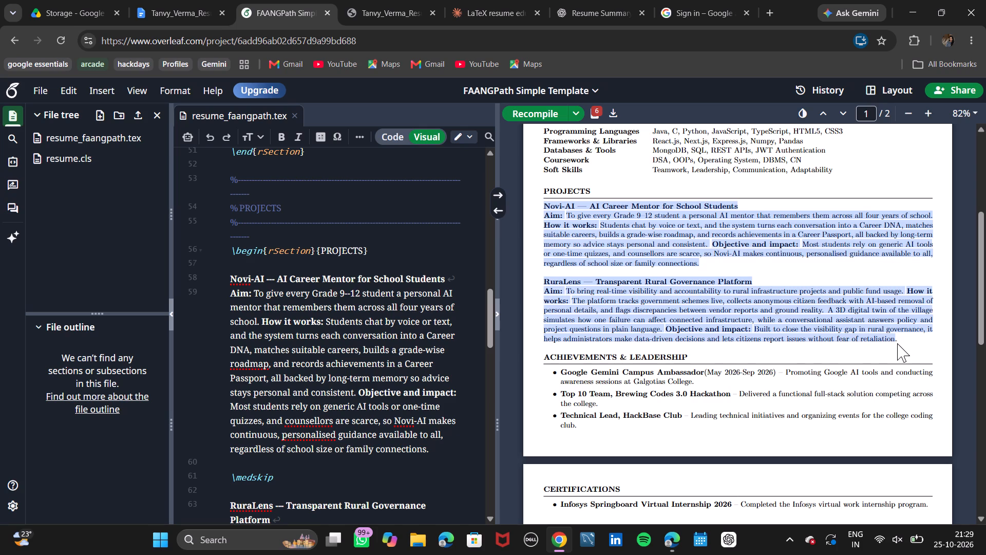
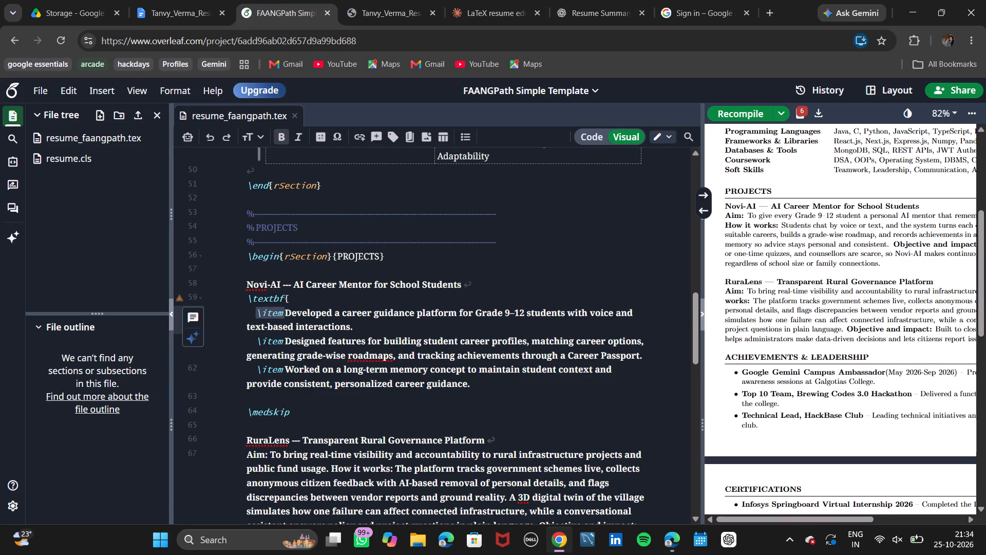
pyautogui.scroll(-3, 351, 384)
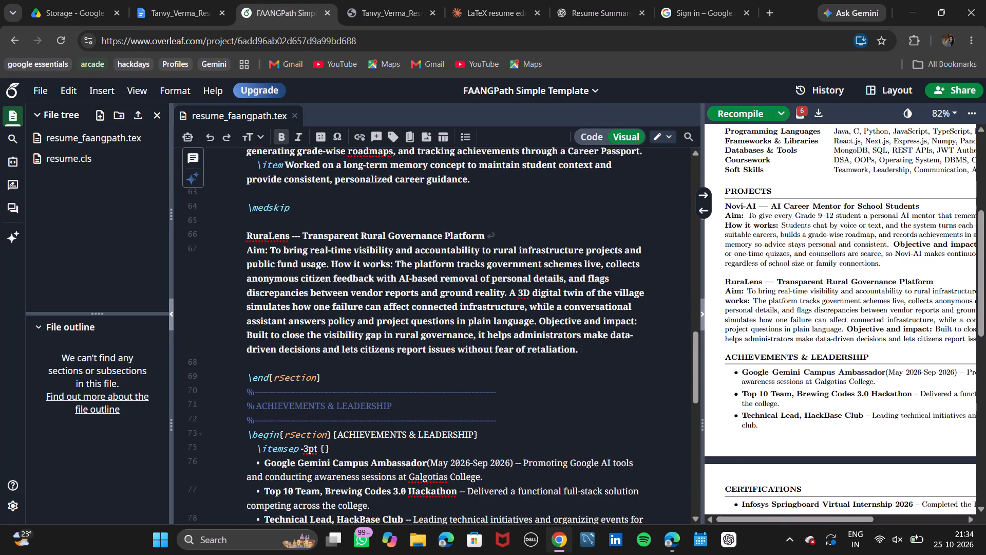
pyautogui.scroll(-1, 351, 384)
pyautogui.click(345, 378)
pyautogui.press('Return')
pyautogui.press('Return')
pyautogui.press('Return')
pyautogui.press('Return')
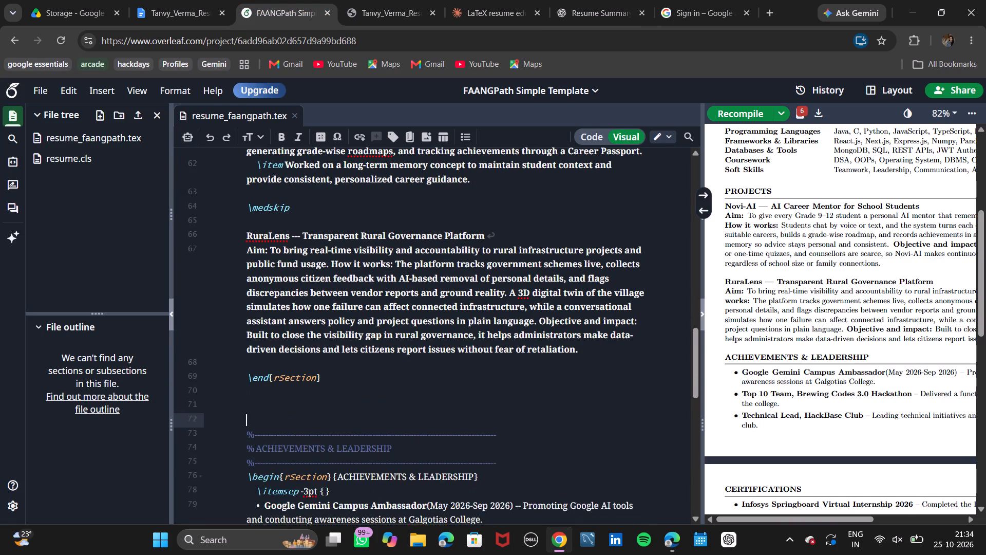
pyautogui.press('Return')
pyautogui.press('Return')
pyautogui.press('Up')
pyautogui.press('Up')
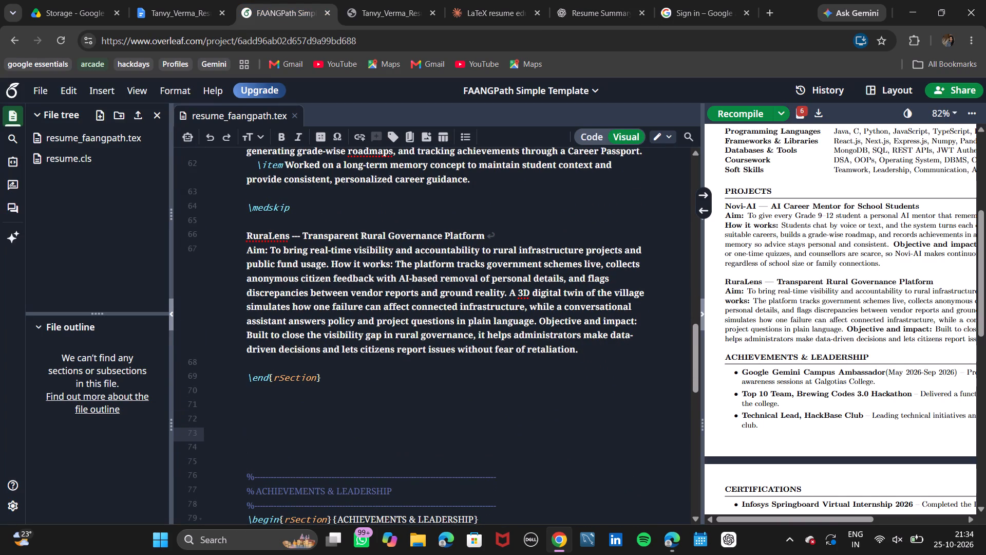
pyautogui.press('Return')
pyautogui.press('Return')
pyautogui.press('Up')
pyautogui.press('Up')
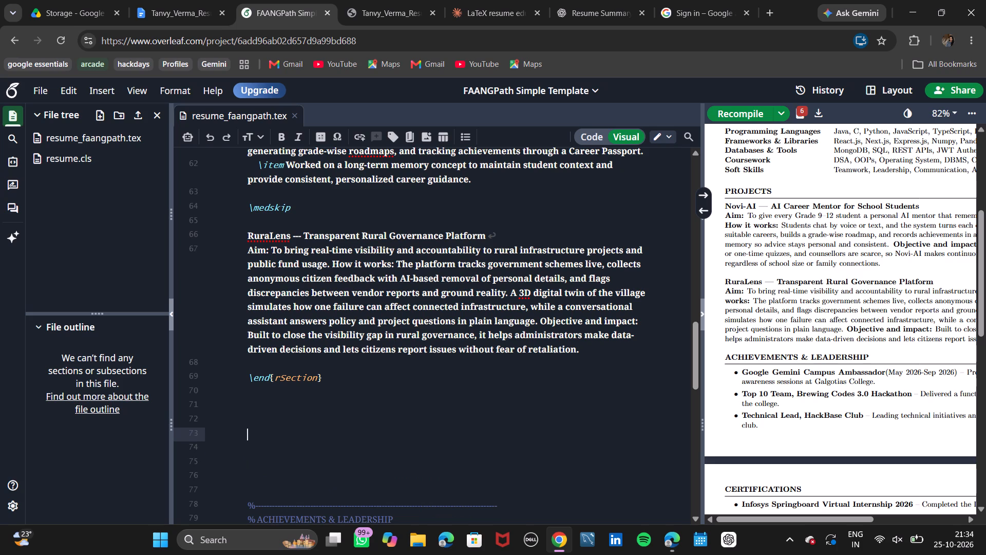
pyautogui.press('Return')
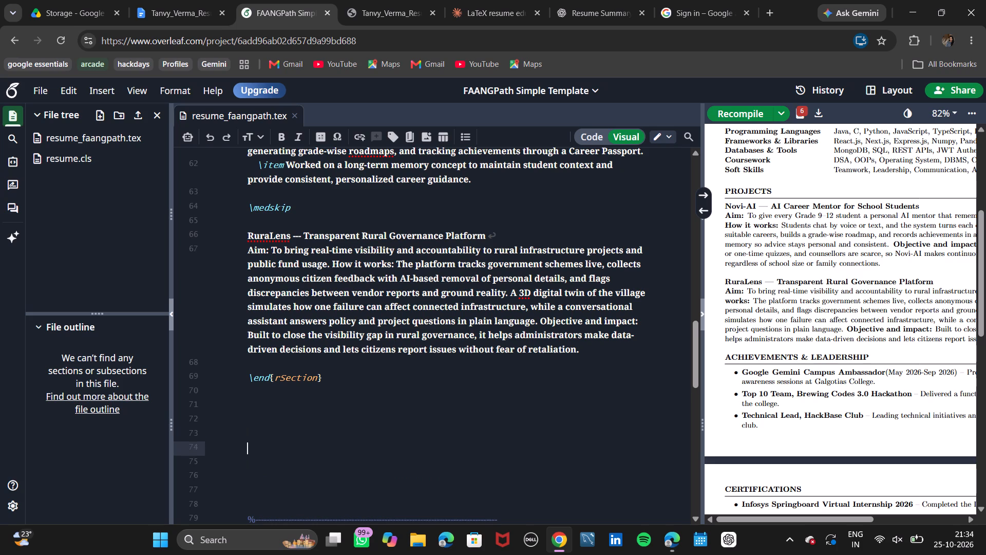
pyautogui.hotkey('ctrl', 'v')
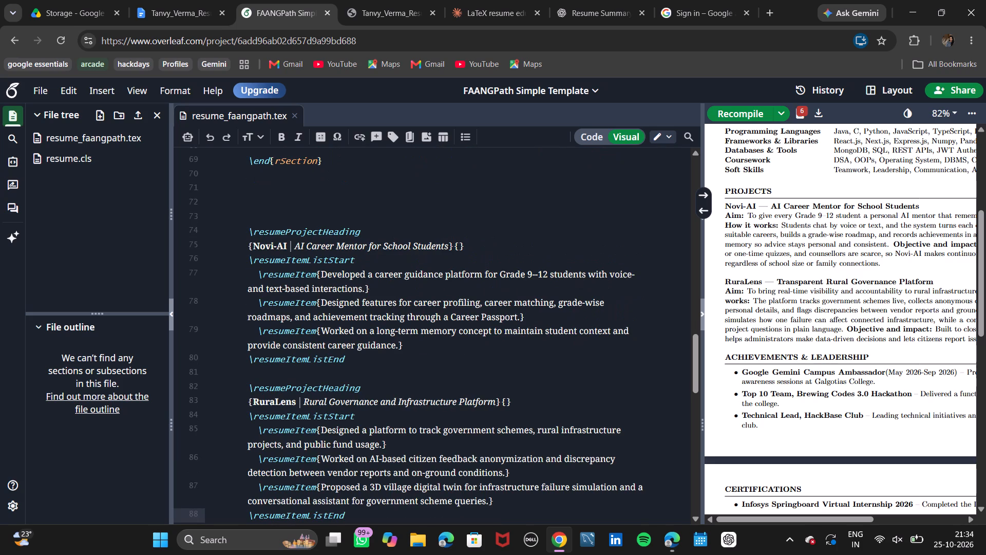
# Delete the old RuraLens entry, from partway through \medskip down past \end{rSection} to the blank lines above the pasted block.
pyautogui.scroll(-3, 483, 409)
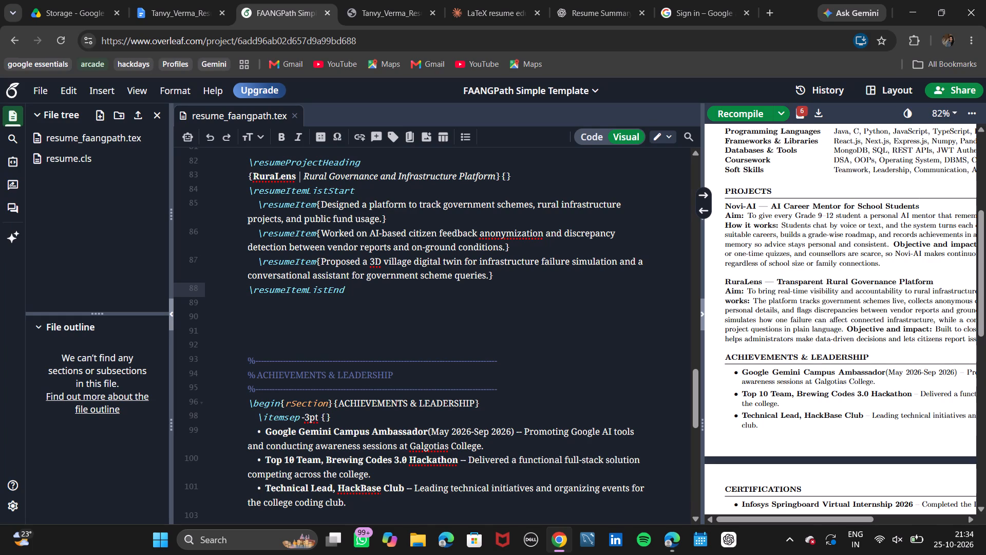
pyautogui.scroll(3, 387, 335)
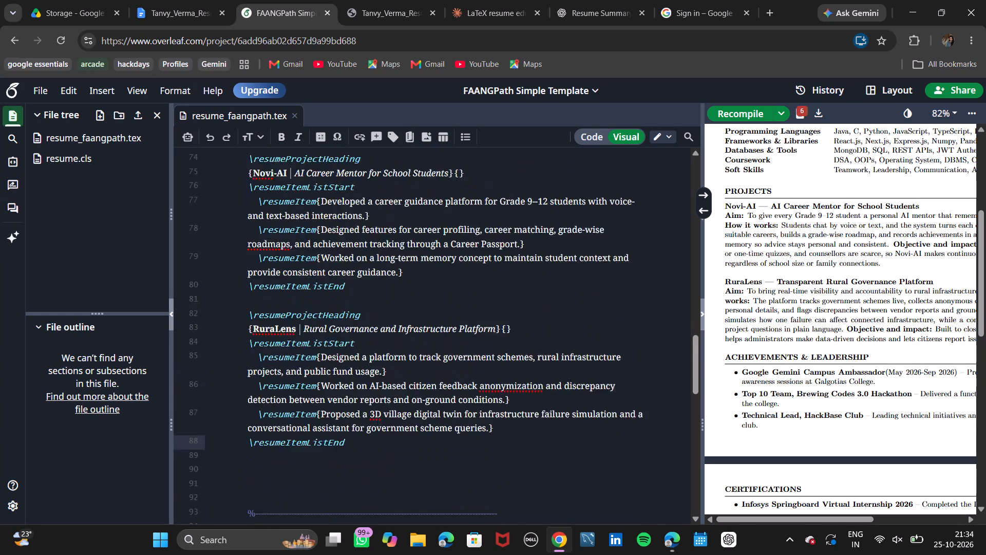
pyautogui.scroll(4, 387, 335)
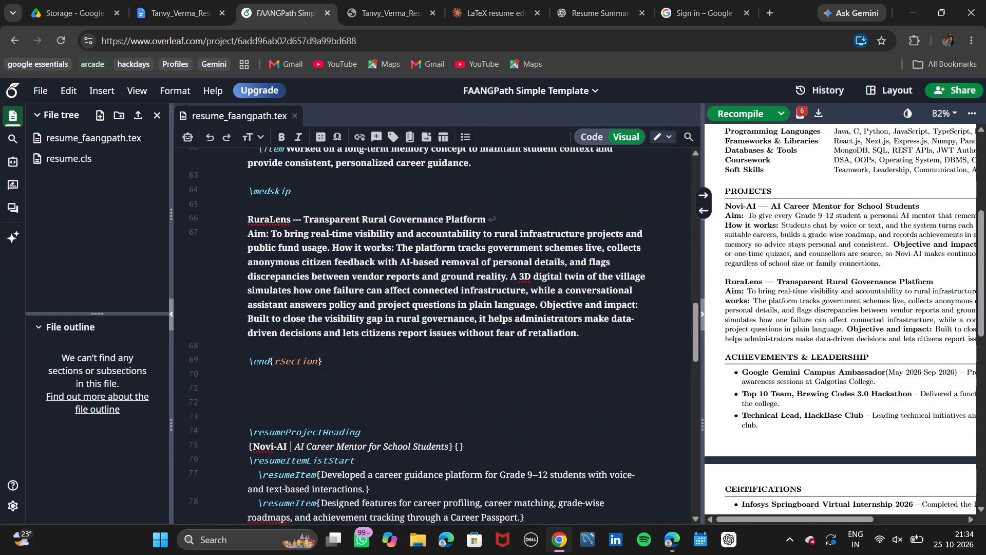
pyautogui.scroll(1, 387, 335)
pyautogui.scroll(1, 342, 395)
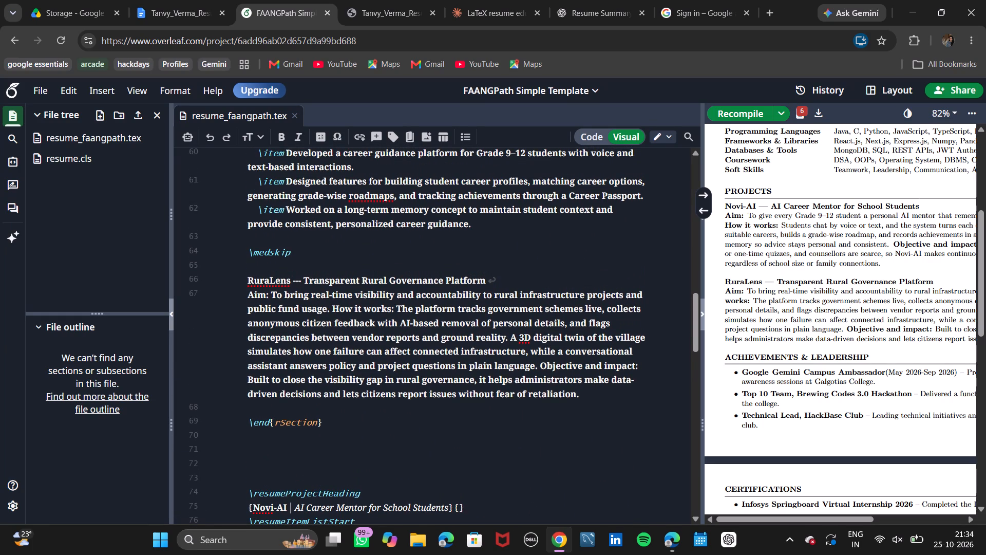
pyautogui.scroll(1, 321, 449)
pyautogui.moveTo(313, 476); pyautogui.dragTo(277, 266)
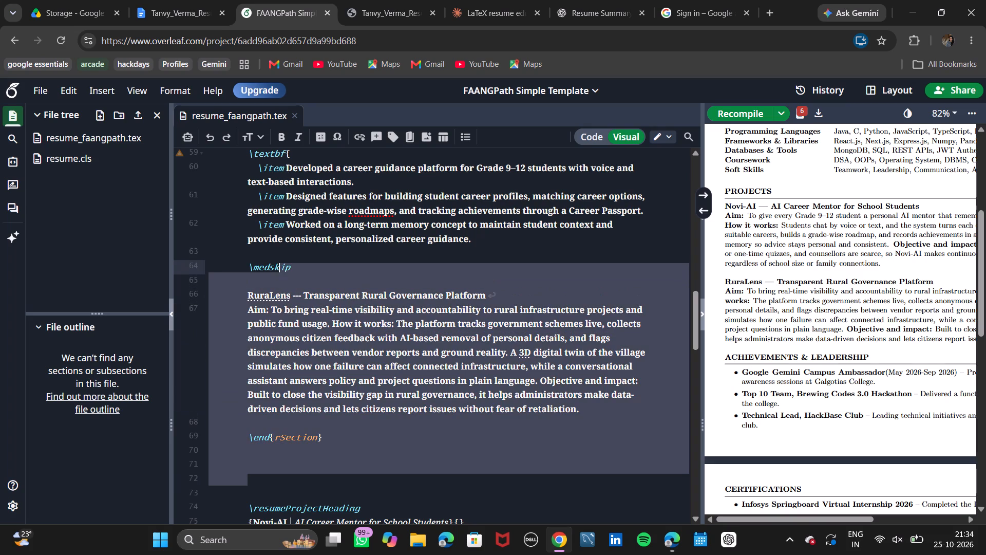
pyautogui.moveTo(277, 266); pyautogui.dragTo(276, 266)
pyautogui.press('BackSpace')
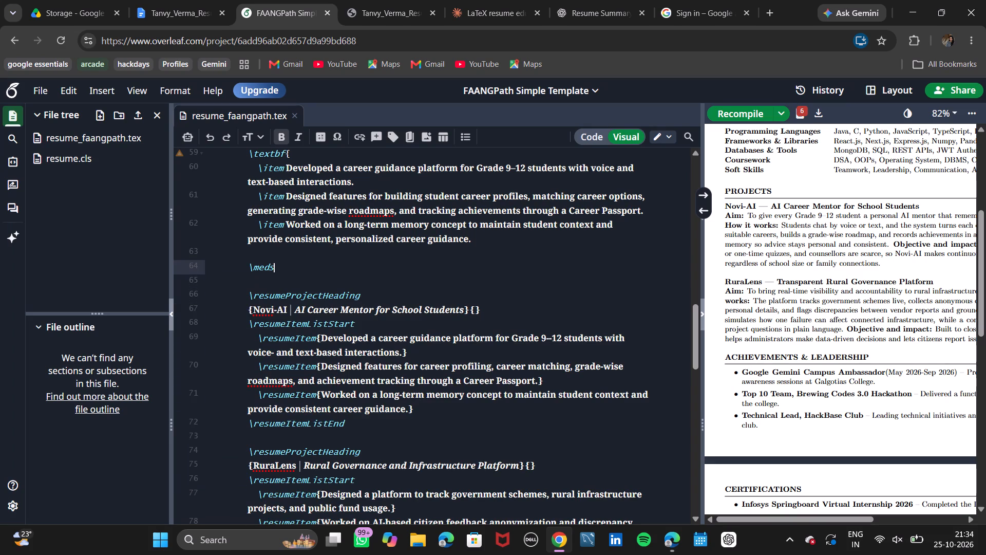
# Delete the remaining old Novi-AI bullets, \textbf line and heading, together with the \begin{rSection}{PROJECTS} line above them.
pyautogui.moveTo(290, 266); pyautogui.dragTo(278, 179)
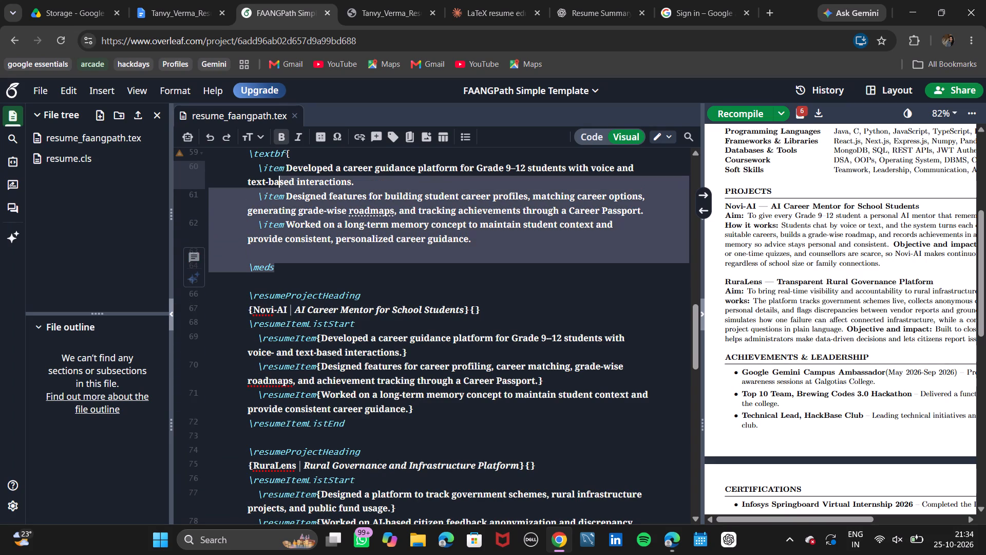
pyautogui.press('BackSpace')
pyautogui.scroll(2, 278, 179)
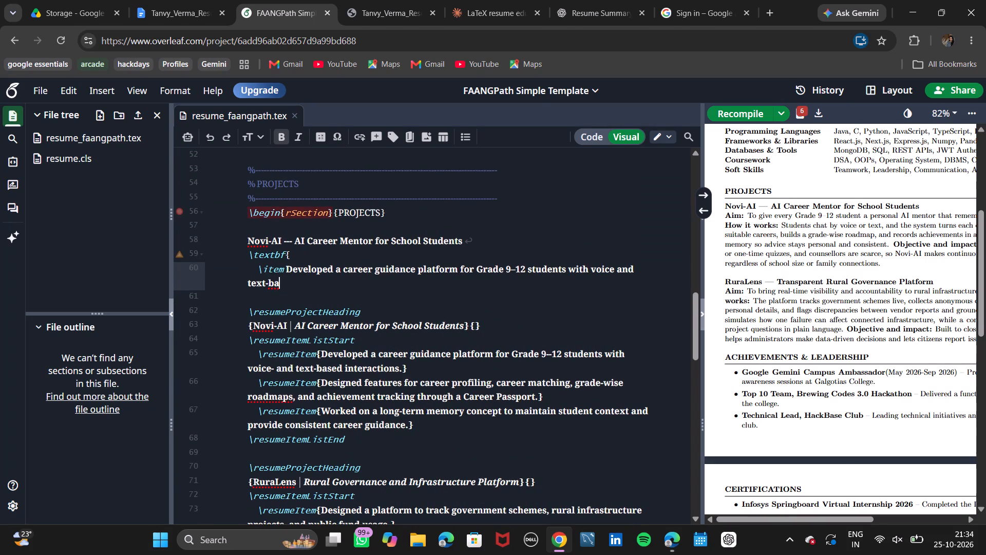
pyautogui.moveTo(303, 284); pyautogui.dragTo(294, 263)
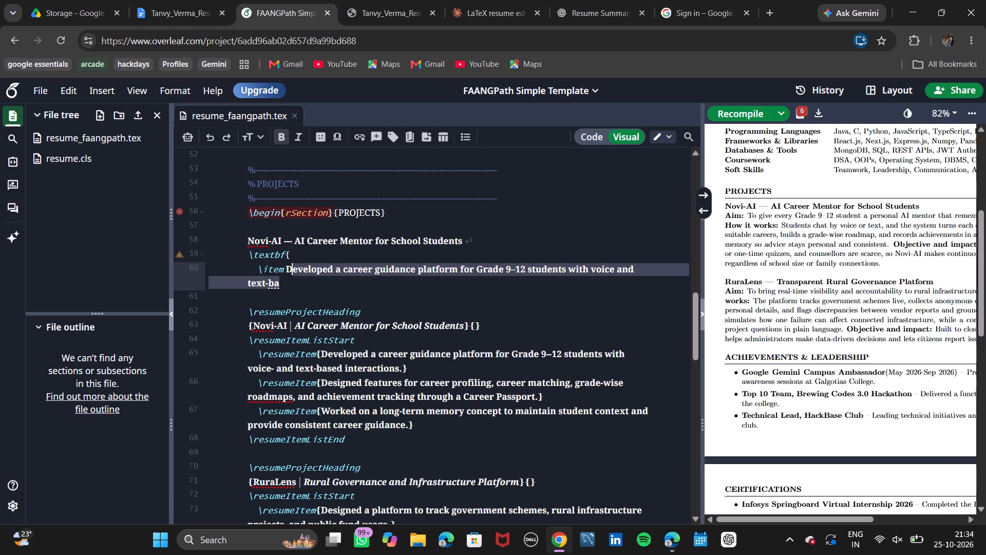
pyautogui.moveTo(294, 263); pyautogui.dragTo(310, 266)
pyautogui.press('BackSpace')
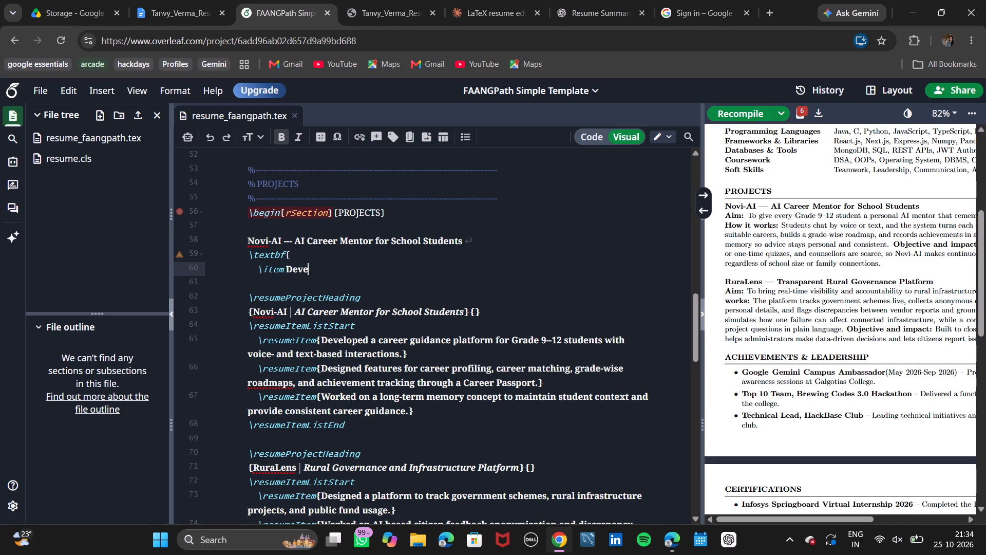
pyautogui.moveTo(323, 268); pyautogui.dragTo(305, 255)
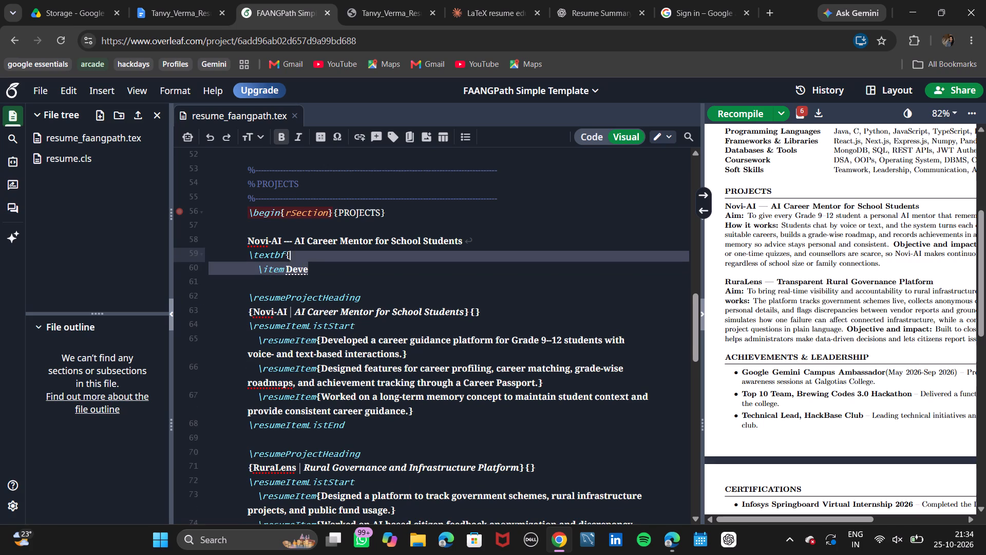
pyautogui.moveTo(305, 255); pyautogui.dragTo(269, 255)
pyautogui.press('BackSpace')
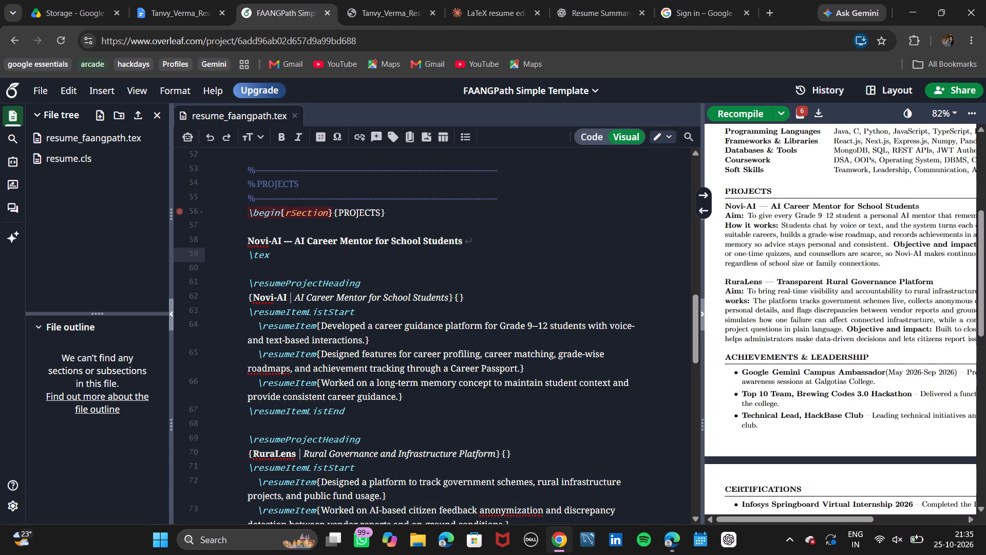
pyautogui.moveTo(276, 256); pyautogui.dragTo(264, 236)
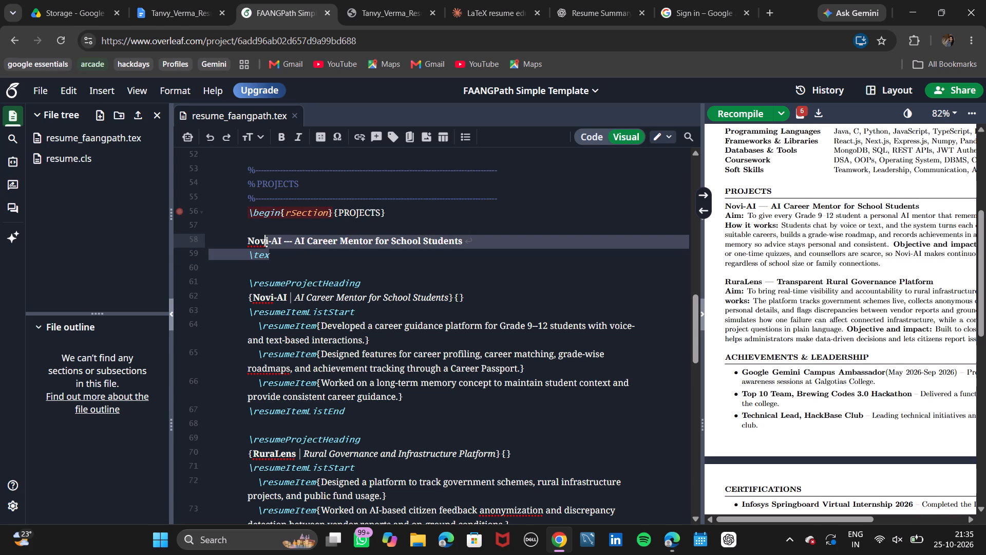
pyautogui.moveTo(264, 236); pyautogui.dragTo(250, 214)
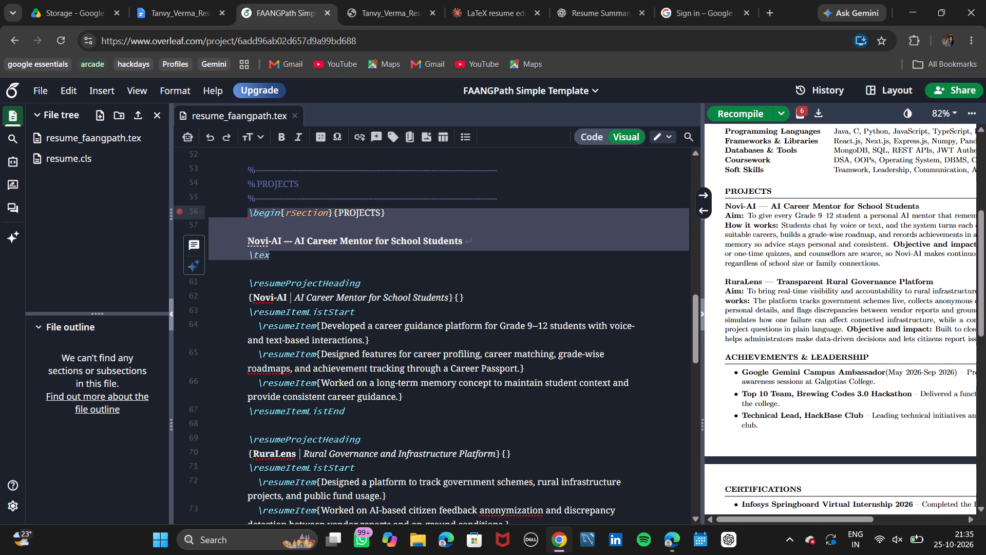
pyautogui.press('BackSpace')
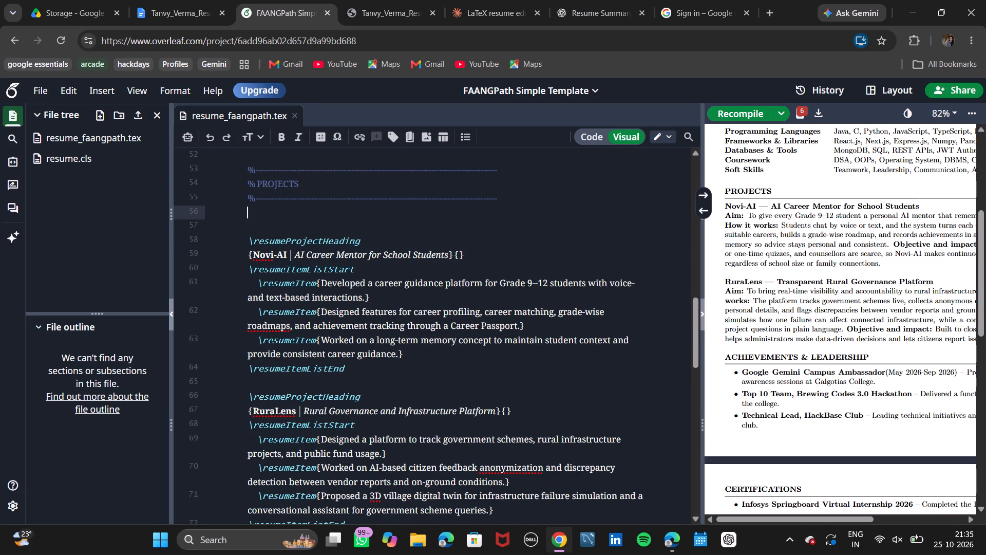
# Remove the blank lines above the first \resumeProjectHeading and the extra ones between the last \resumeItemListEnd and the ACHIEVEMENTS & LEADERSHIP comment.
pyautogui.press('Down')
pyautogui.press('Down')
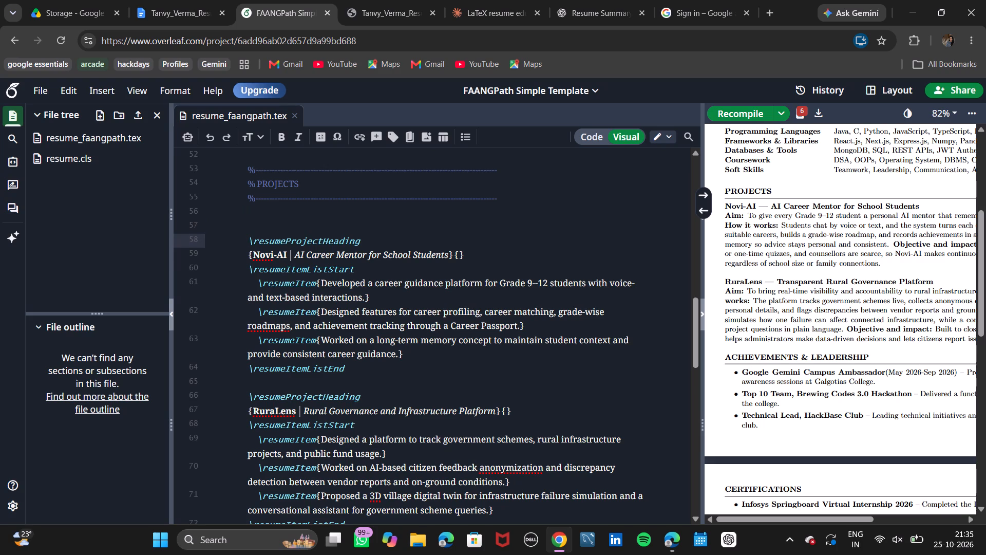
pyautogui.press('BackSpace')
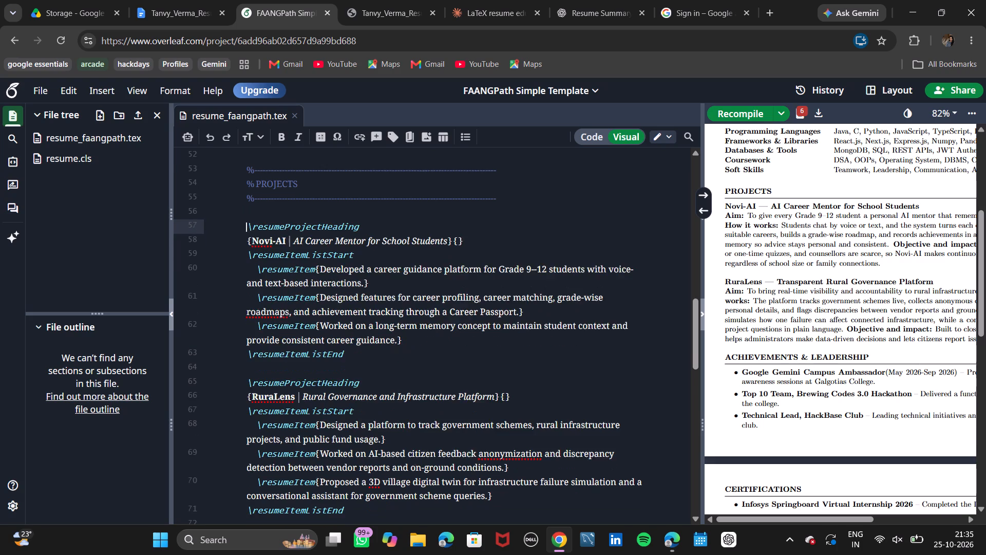
pyautogui.press('BackSpace')
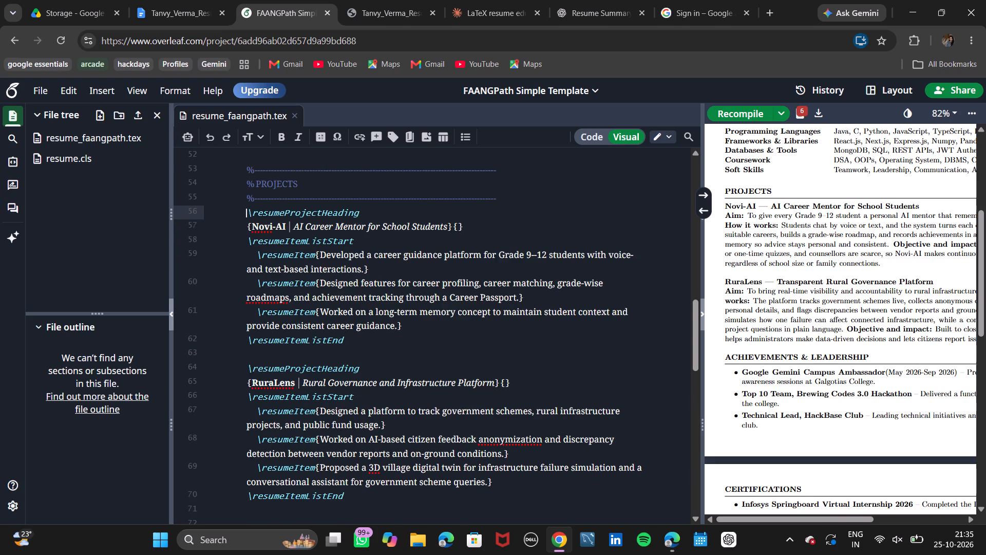
pyautogui.scroll(-1, 362, 333)
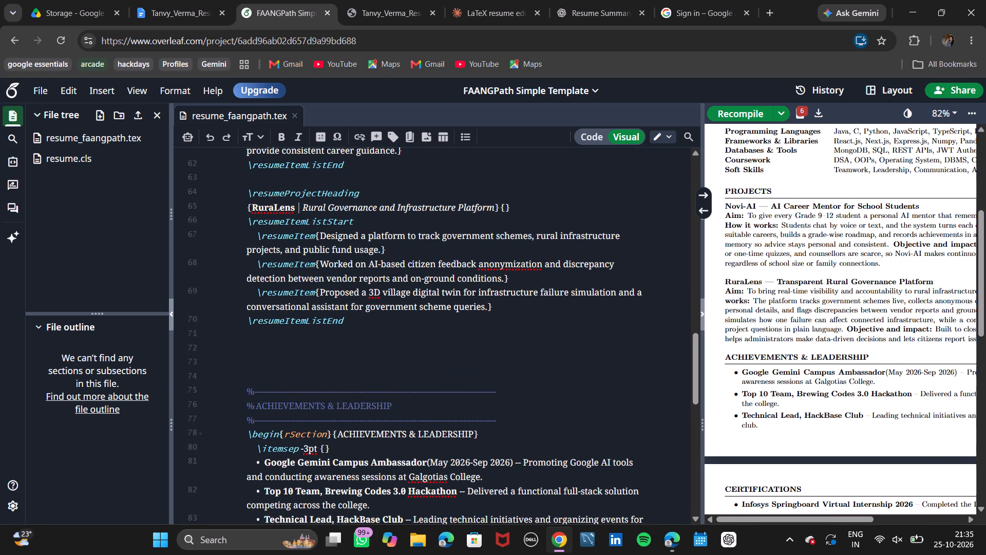
pyautogui.click(280, 380)
pyautogui.press('BackSpace')
pyautogui.press('BackSpace')
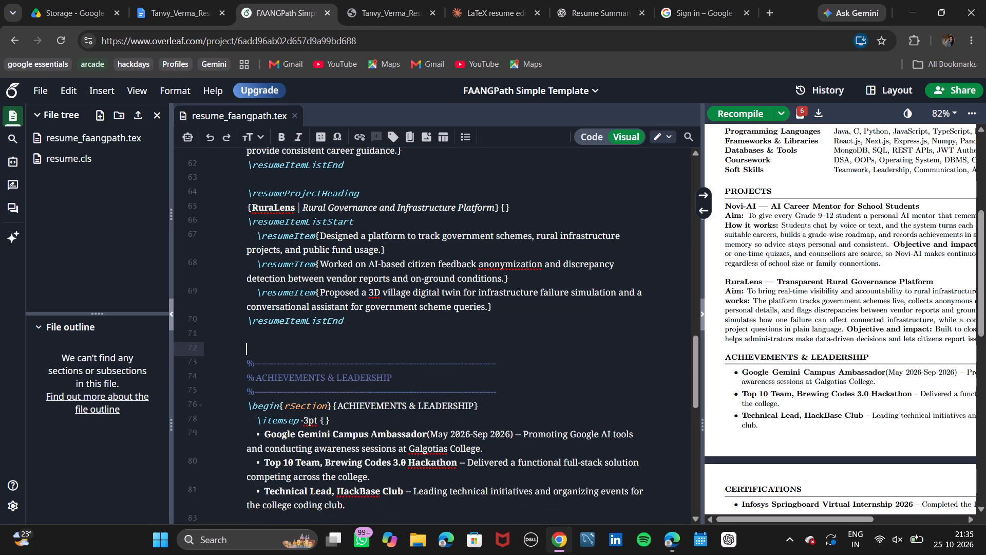
pyautogui.press('BackSpace')
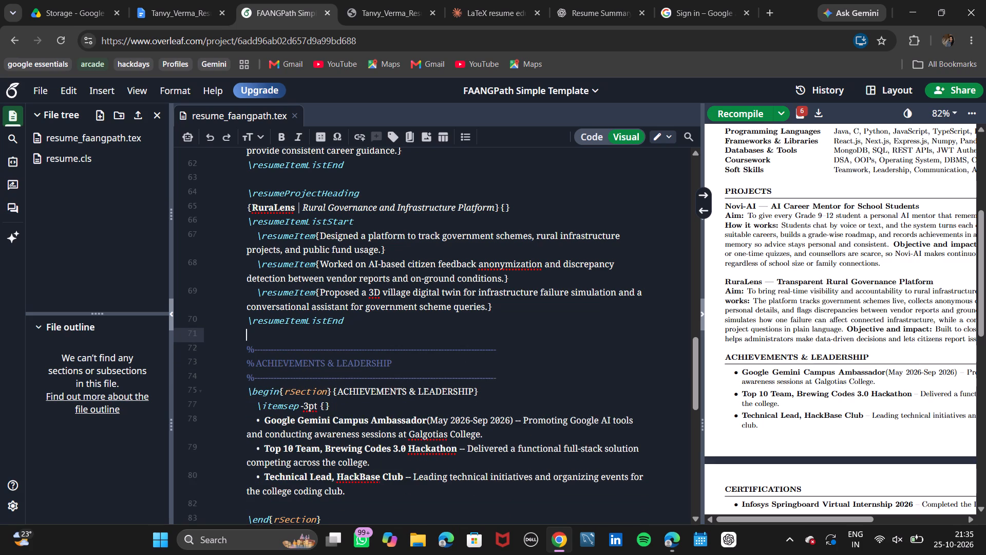
# Recompile the resume with the new Novi-AI and RuraLens code.
pyautogui.scroll(3, 312, 344)
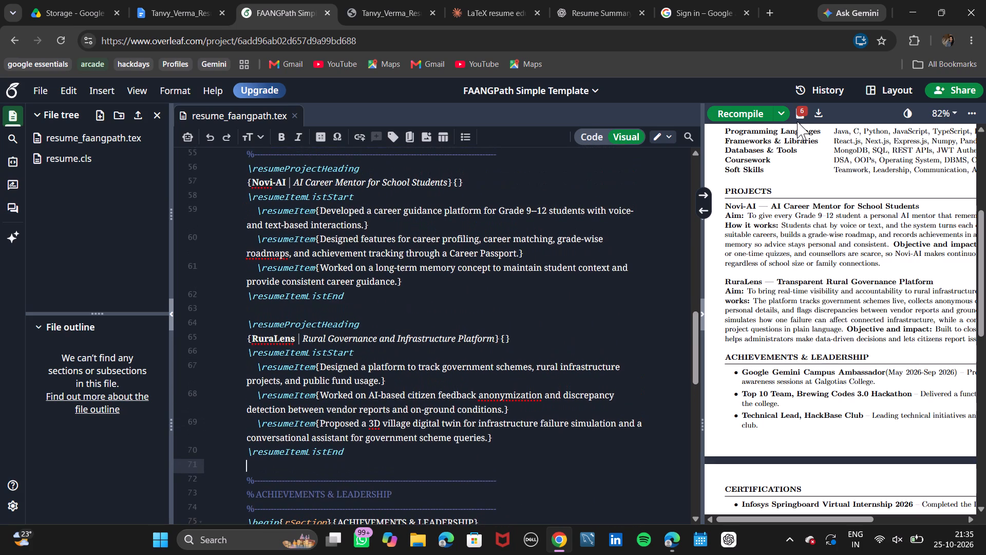
pyautogui.click(749, 114)
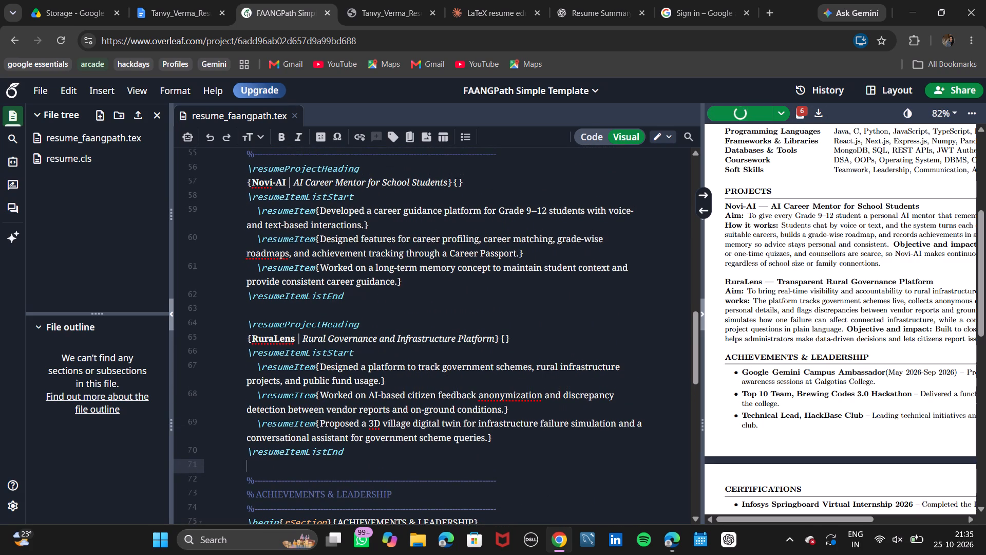
pyautogui.click(388, 225)
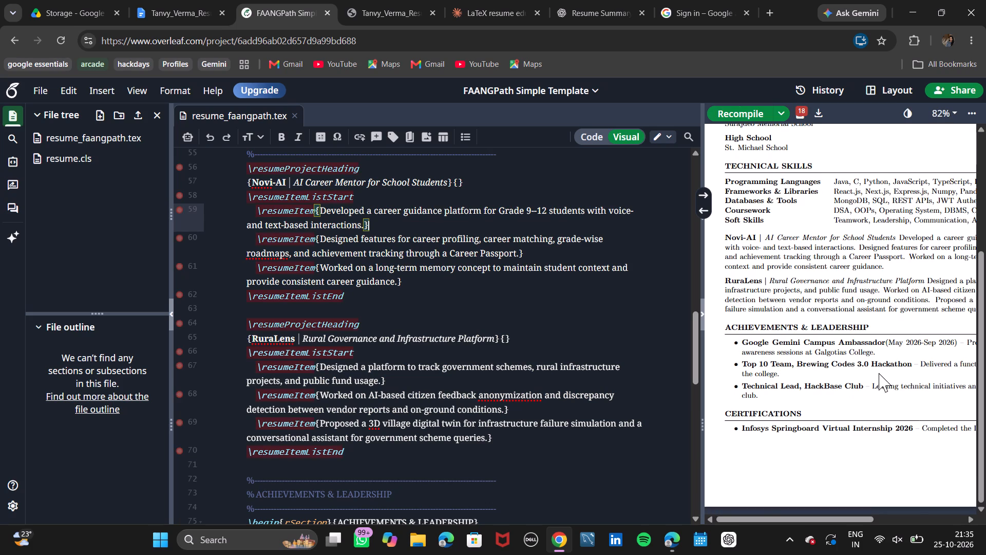
# Examine the recompiled resume in a widened PDF preview, with the page at 60% zoom.
pyautogui.hscroll(-1, 879, 373)
pyautogui.hscroll(2, 845, 370)
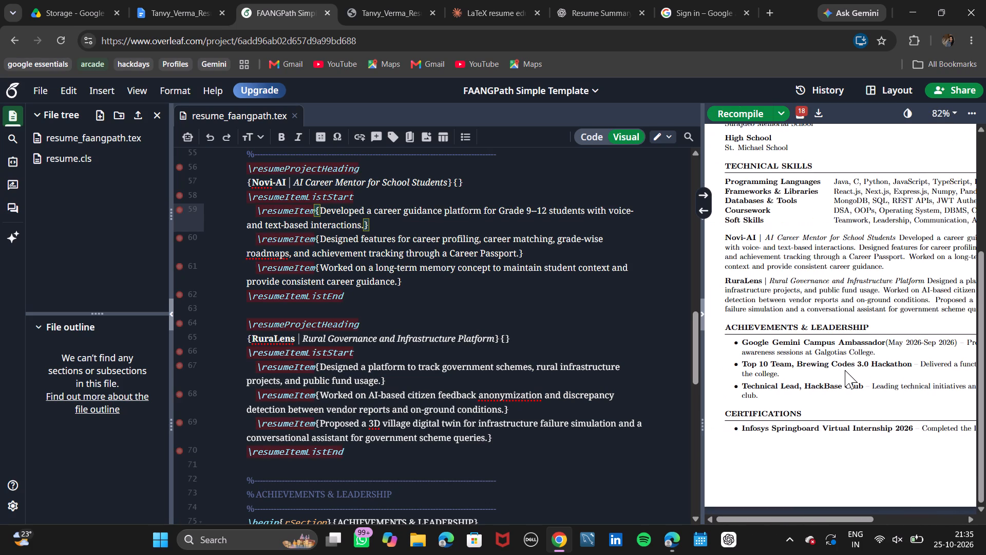
pyautogui.hscroll(-3, 845, 370)
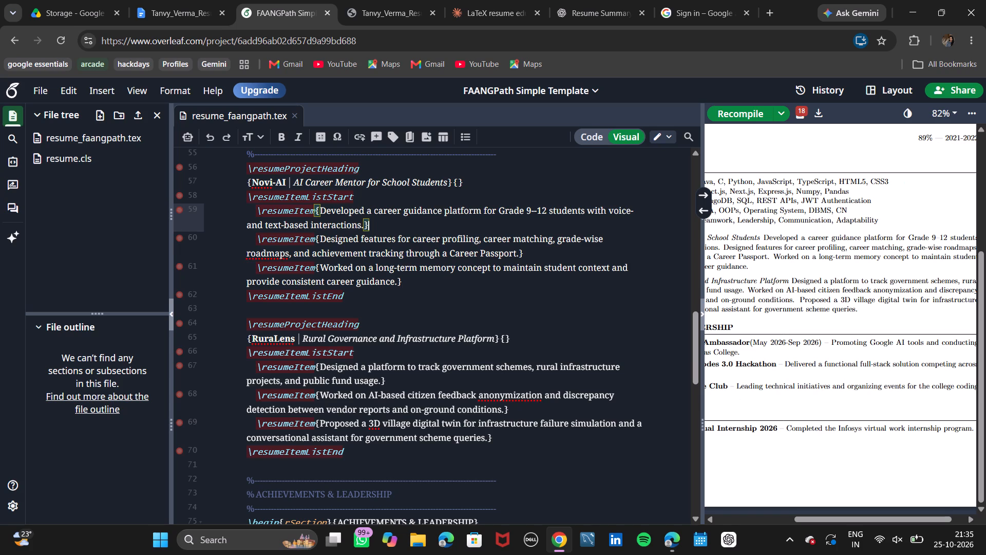
pyautogui.scroll(1, 415, 338)
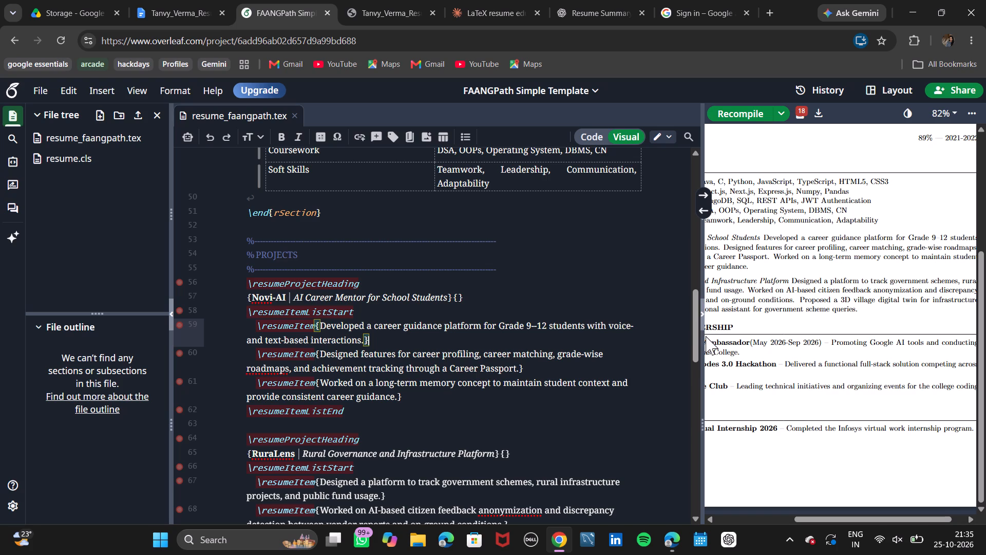
pyautogui.moveTo(704, 346); pyautogui.dragTo(649, 345)
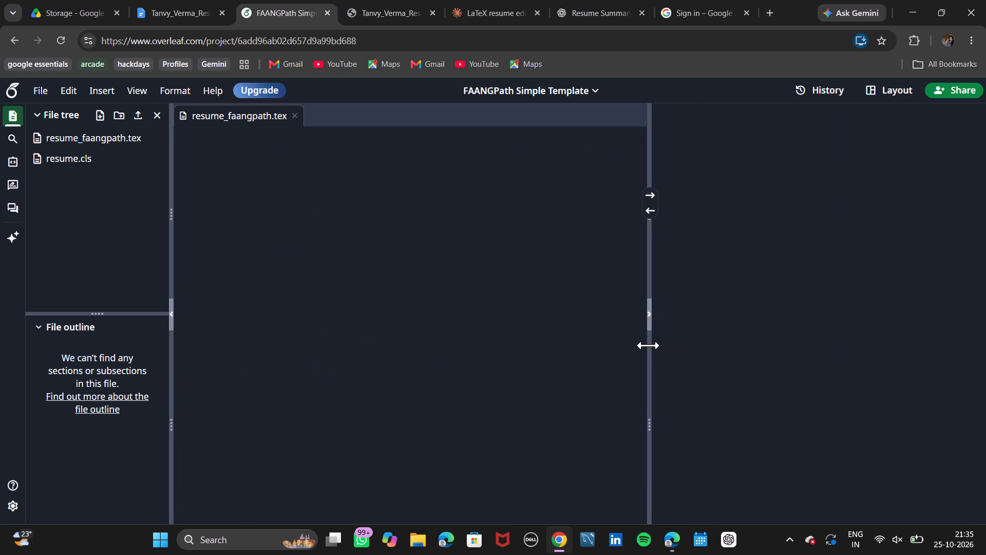
pyautogui.moveTo(649, 345); pyautogui.dragTo(647, 345)
pyautogui.hscroll(2, 718, 263)
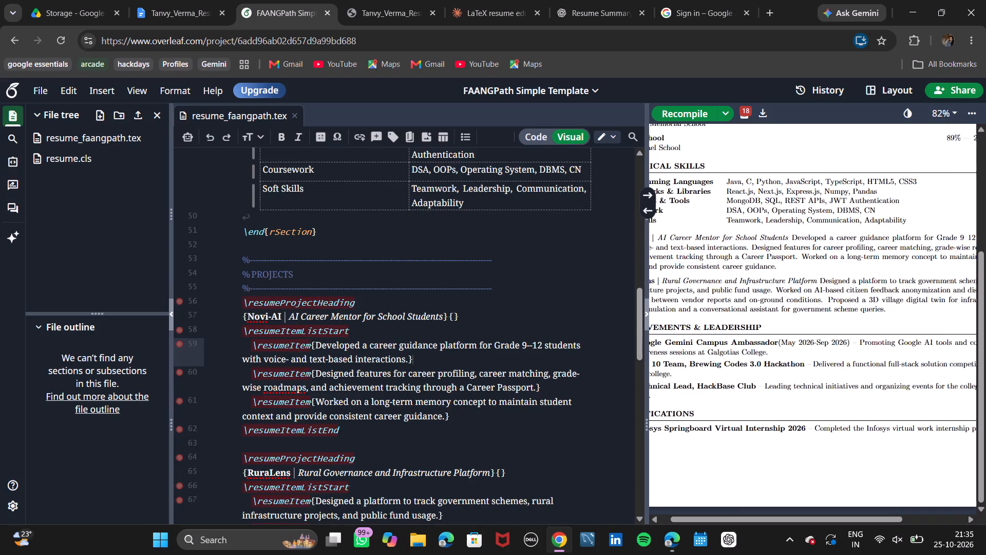
pyautogui.hscroll(1, 718, 263)
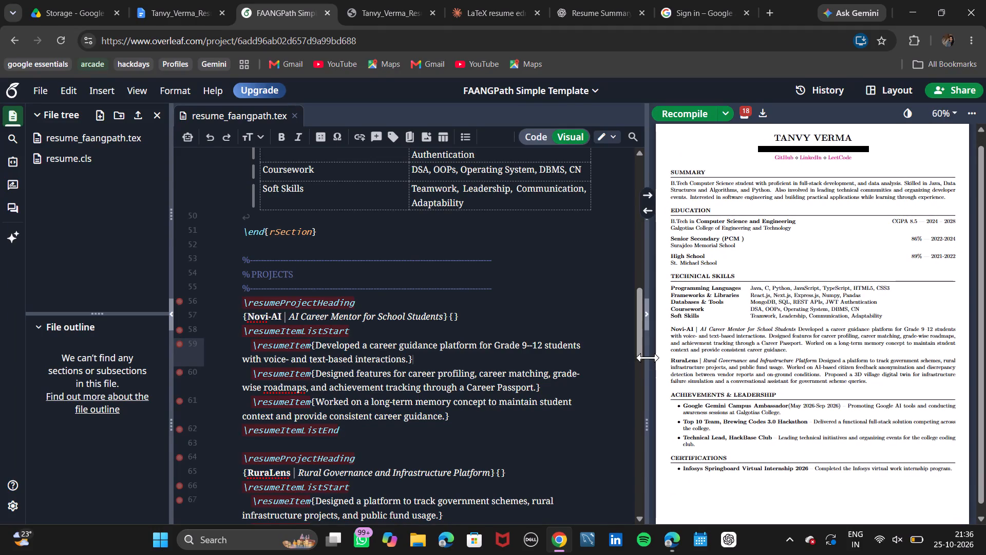
pyautogui.moveTo(648, 358); pyautogui.dragTo(612, 350)
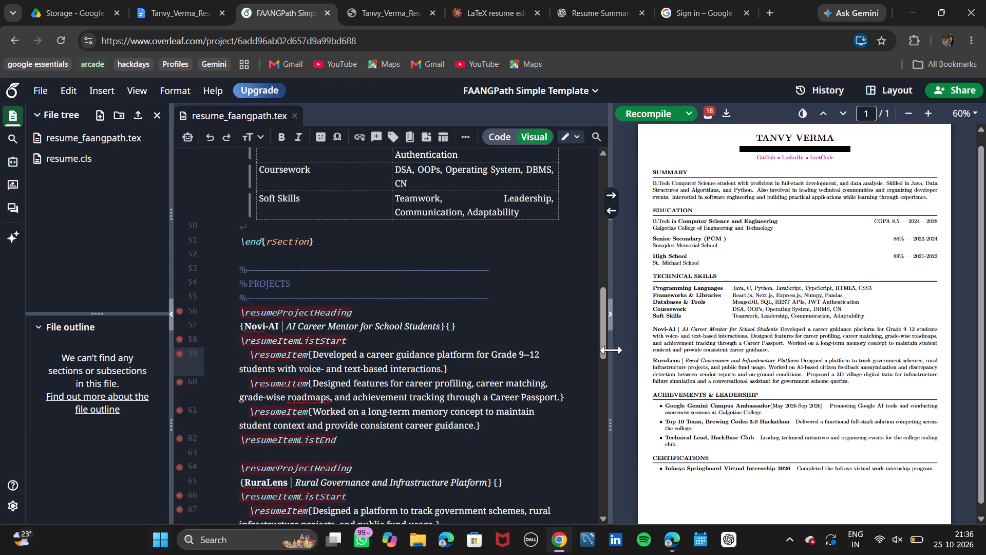
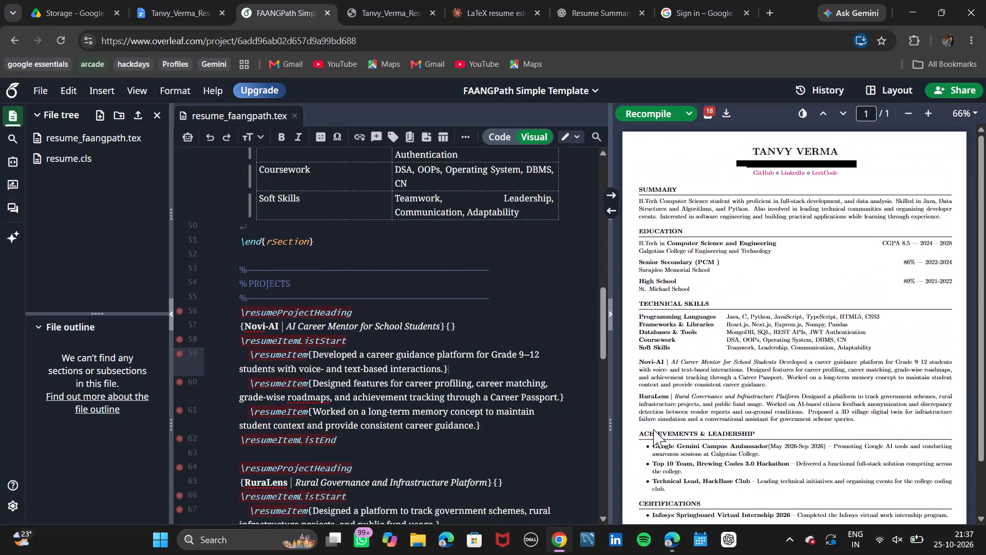
# Widen the PDF preview so the Novi-AI and RuraLens paragraphs are shown larger.
pyautogui.scroll(-1, 530, 485)
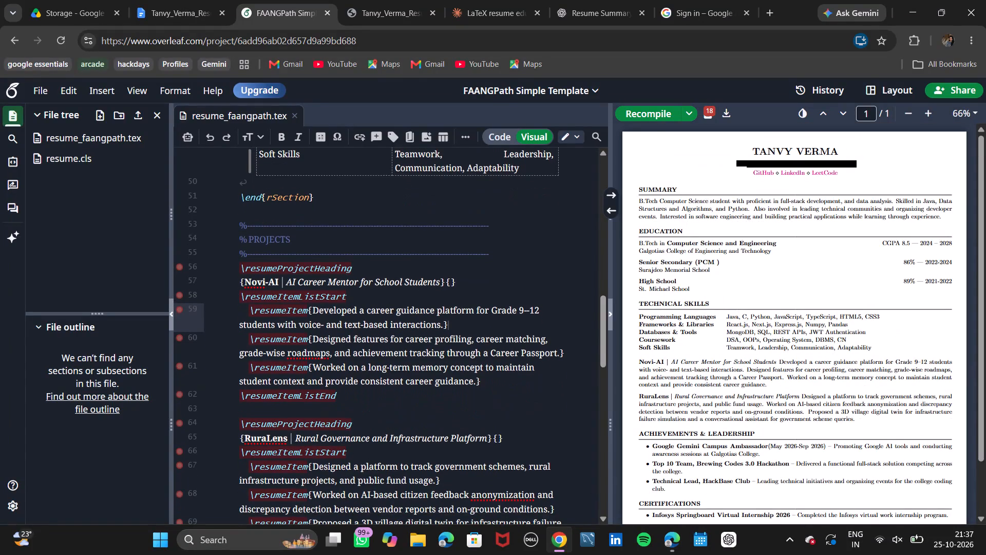
pyautogui.press('shift+super+s')
pyautogui.moveTo(609, 345); pyautogui.dragTo(389, 364)
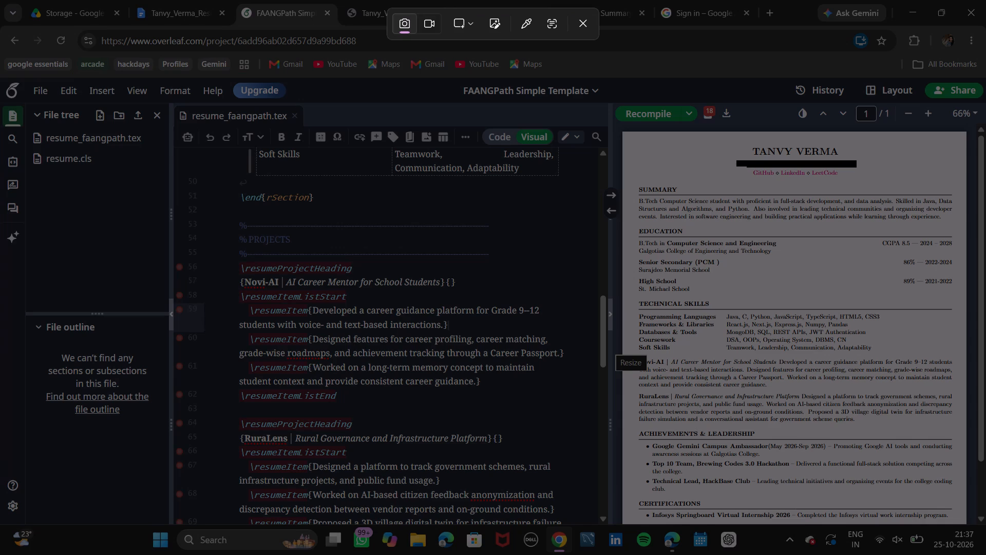
pyautogui.click(636, 353)
pyautogui.click(575, 17)
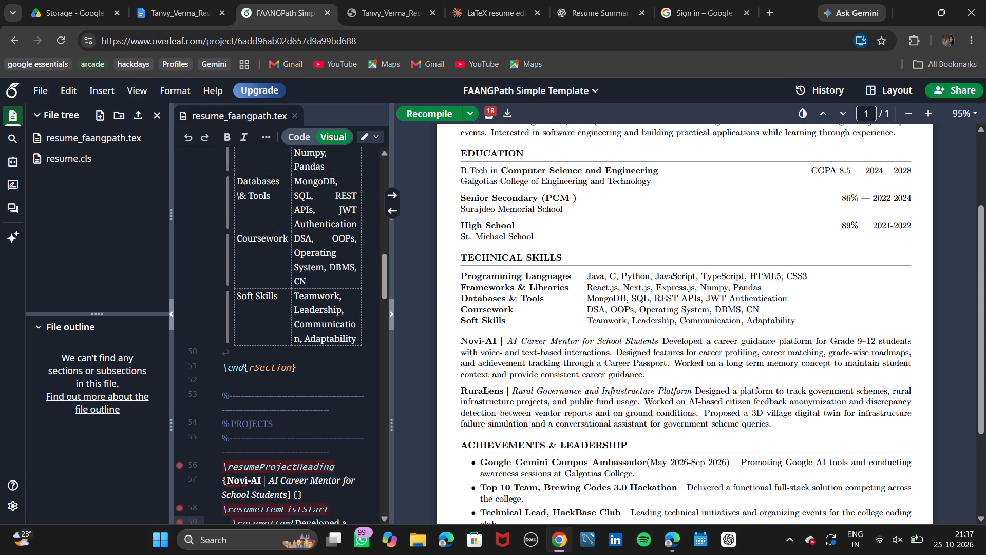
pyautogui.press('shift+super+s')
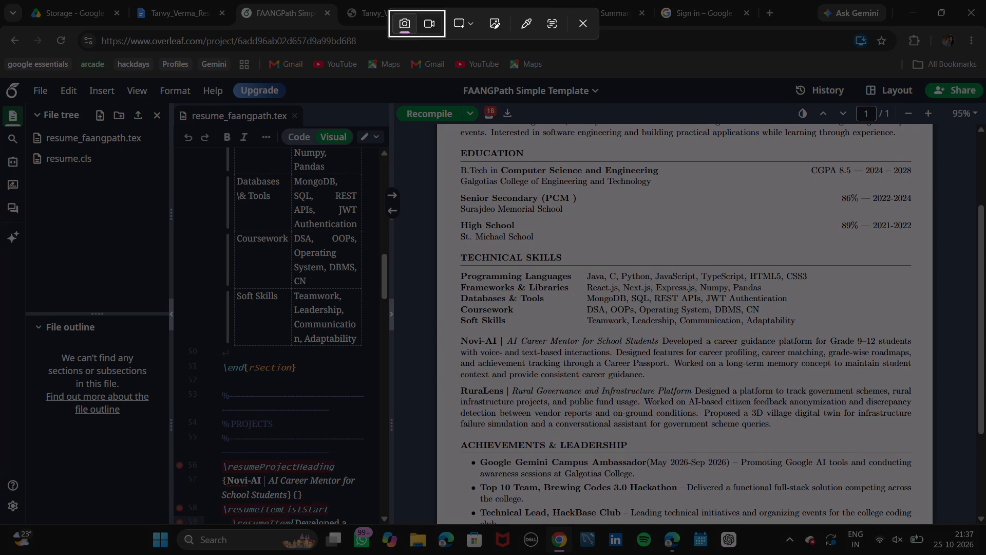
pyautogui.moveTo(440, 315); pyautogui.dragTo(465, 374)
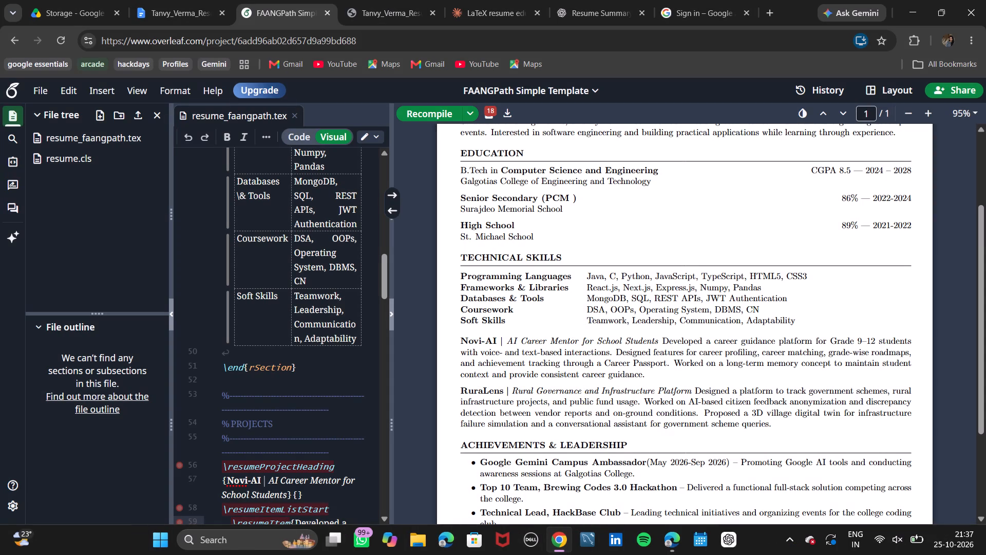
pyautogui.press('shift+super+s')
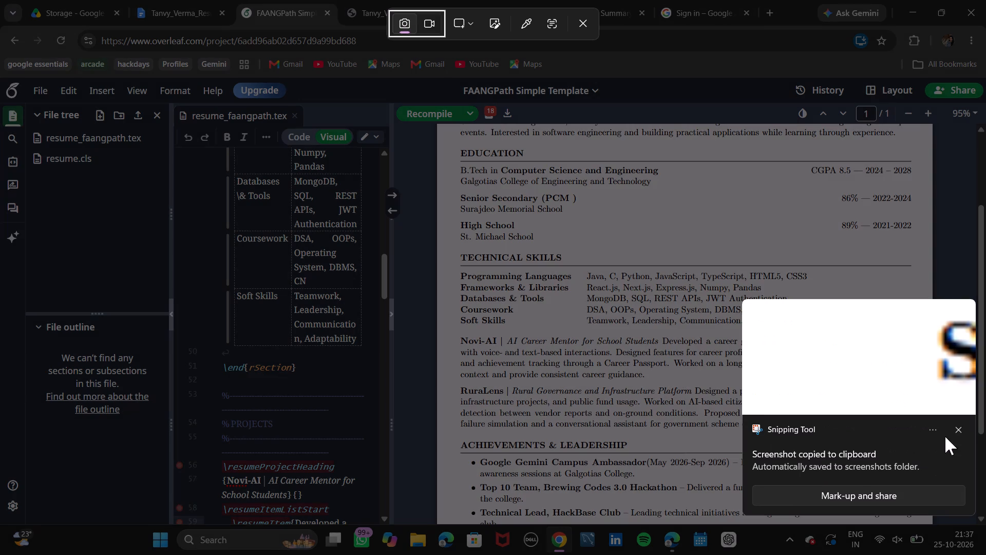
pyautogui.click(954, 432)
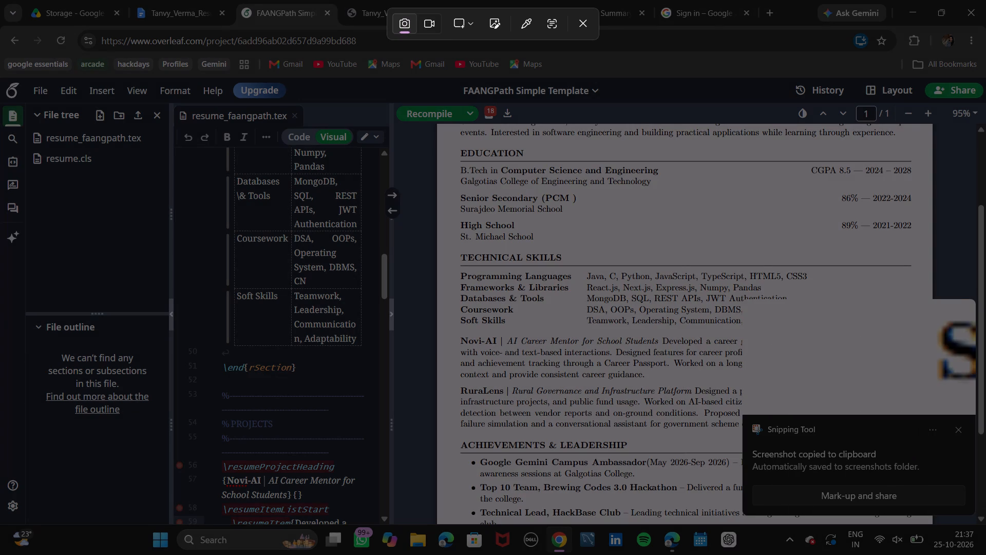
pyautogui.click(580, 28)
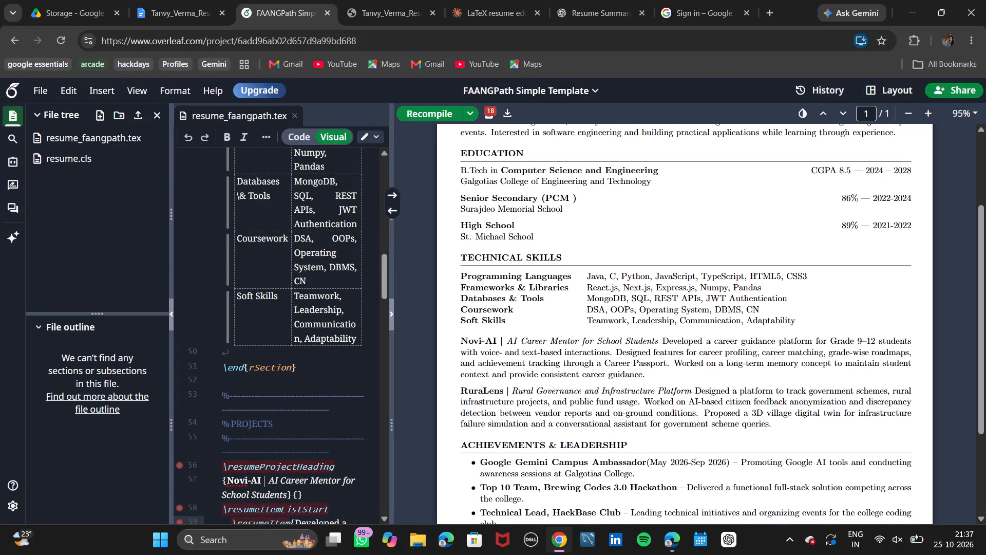
pyautogui.press('shift+super+s')
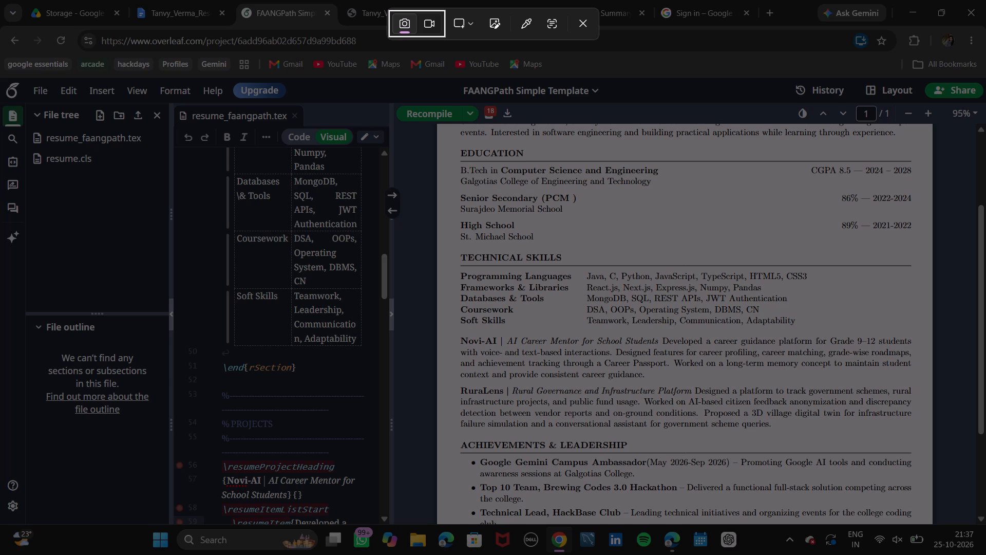
pyautogui.moveTo(448, 328); pyautogui.dragTo(561, 391)
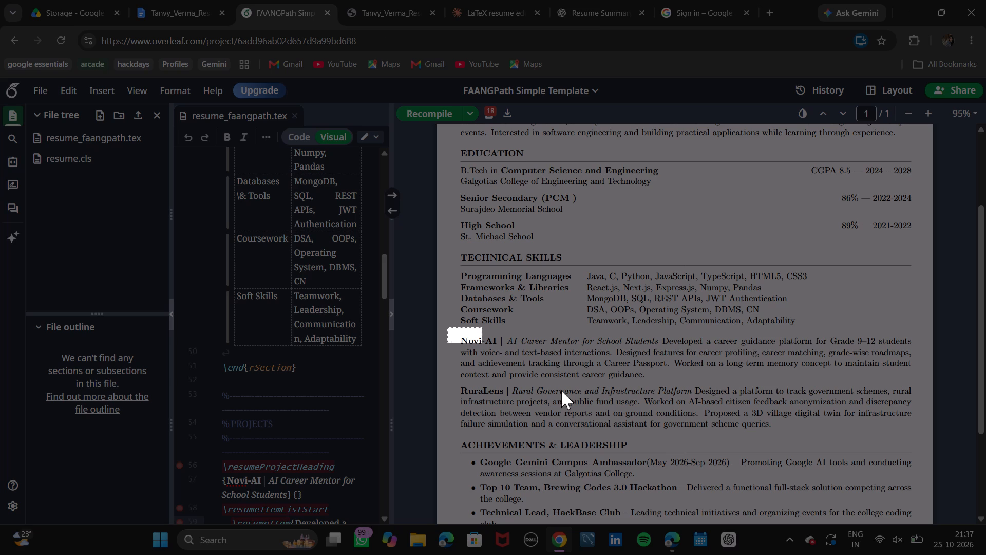
pyautogui.moveTo(561, 391); pyautogui.dragTo(840, 447)
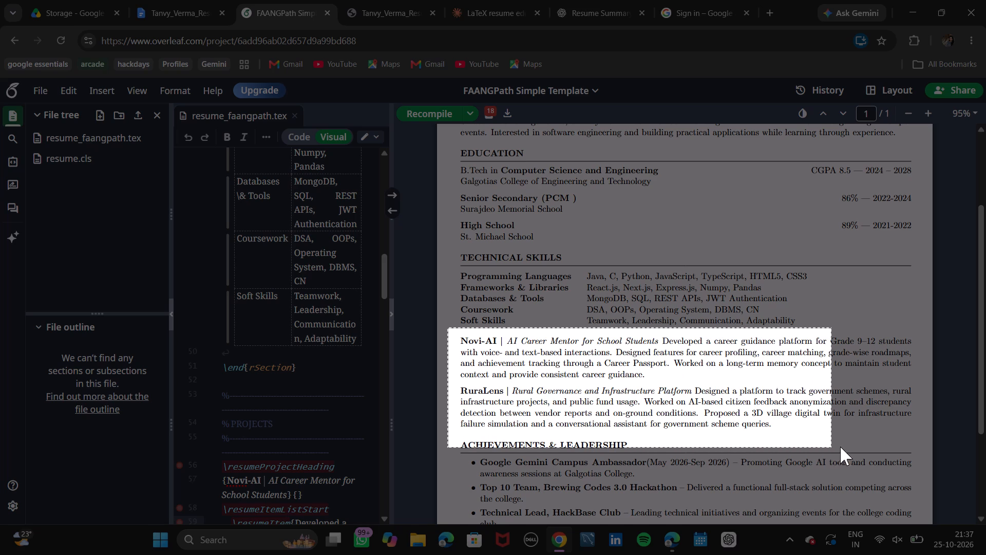
pyautogui.moveTo(840, 447); pyautogui.dragTo(900, 436)
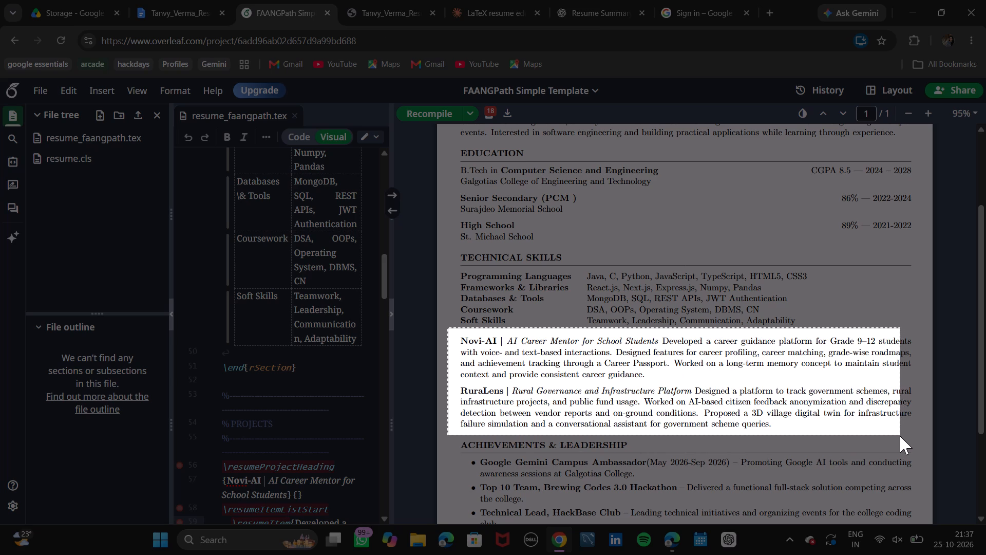
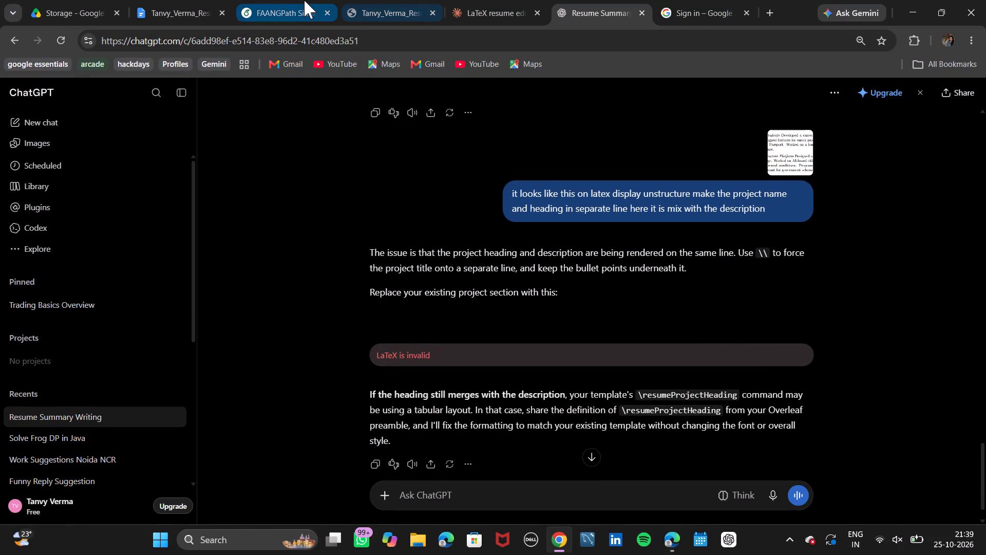
pyautogui.click(304, 0)
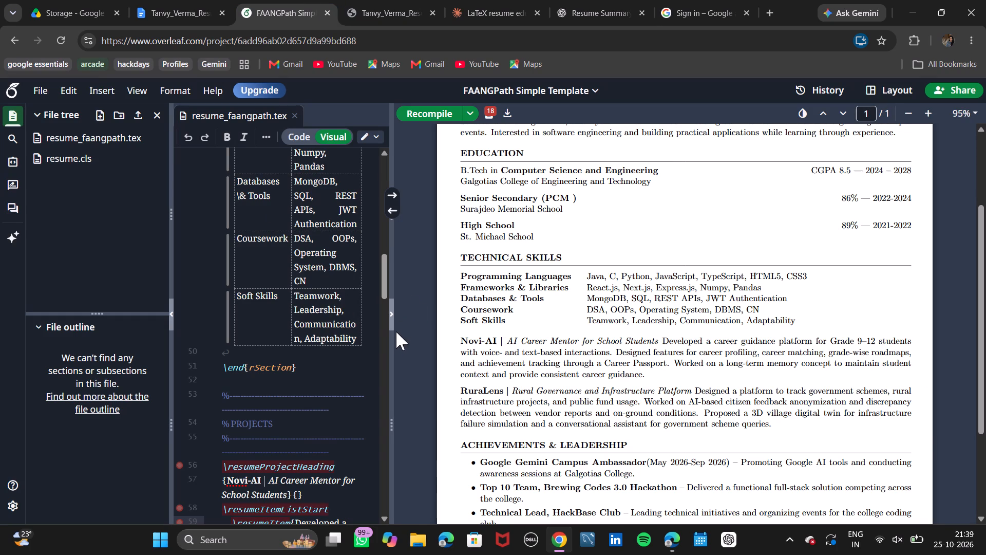
pyautogui.moveTo(390, 346); pyautogui.dragTo(645, 342)
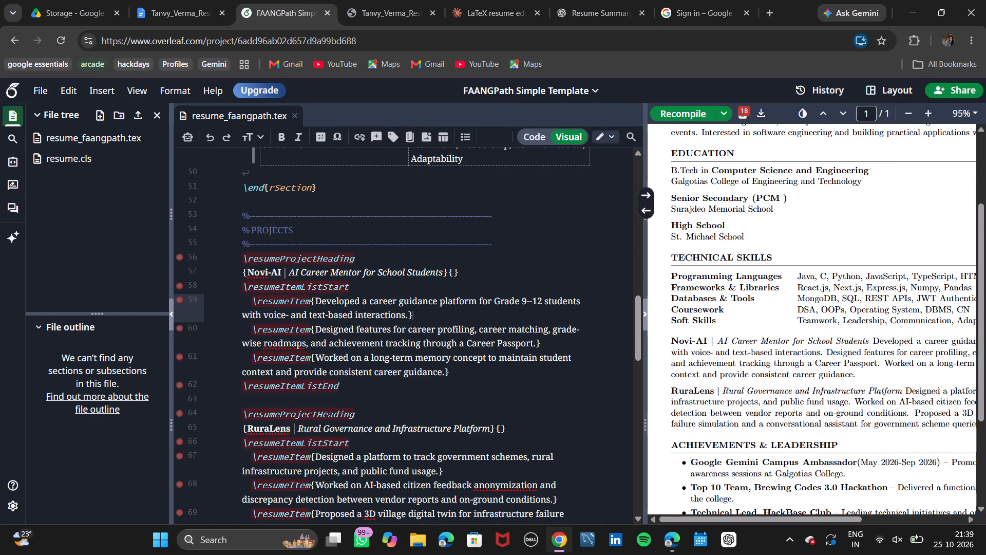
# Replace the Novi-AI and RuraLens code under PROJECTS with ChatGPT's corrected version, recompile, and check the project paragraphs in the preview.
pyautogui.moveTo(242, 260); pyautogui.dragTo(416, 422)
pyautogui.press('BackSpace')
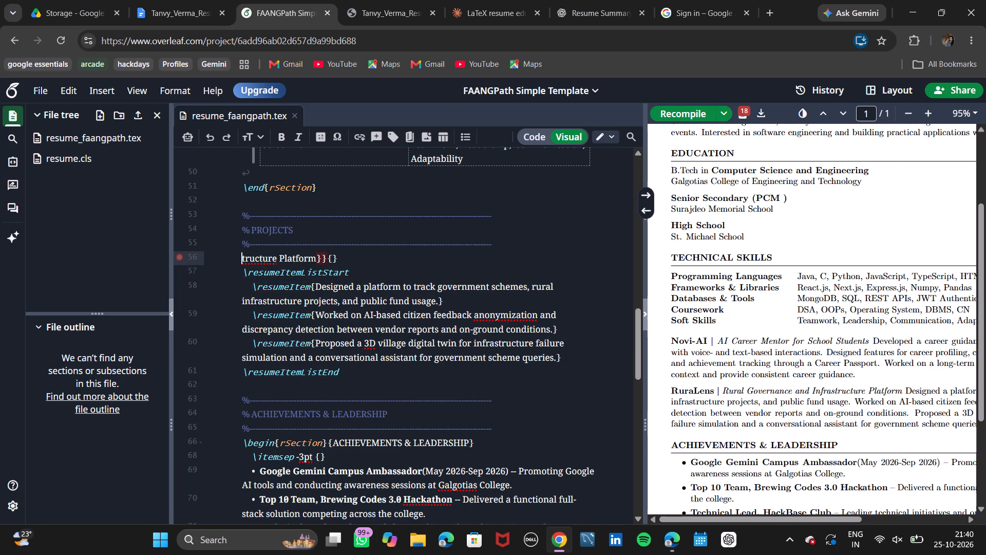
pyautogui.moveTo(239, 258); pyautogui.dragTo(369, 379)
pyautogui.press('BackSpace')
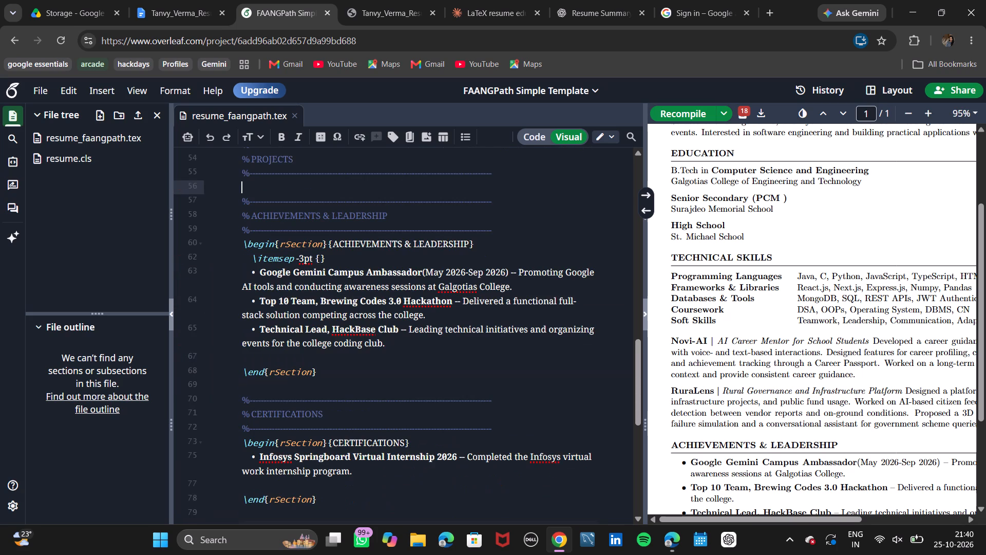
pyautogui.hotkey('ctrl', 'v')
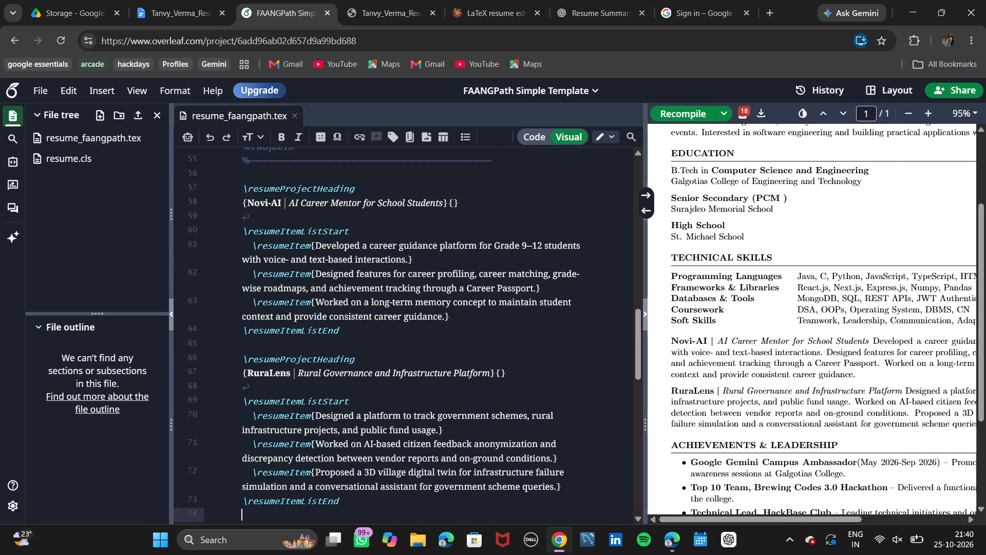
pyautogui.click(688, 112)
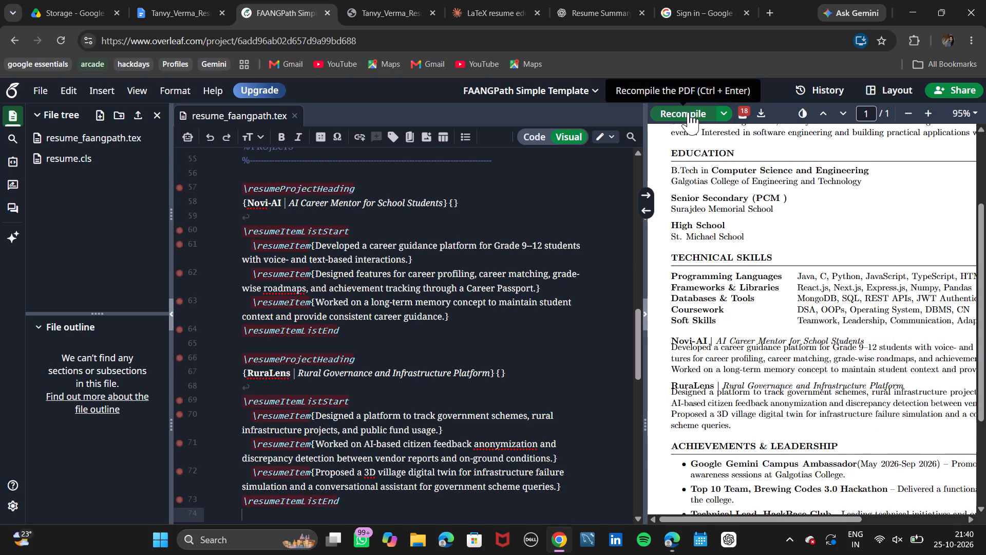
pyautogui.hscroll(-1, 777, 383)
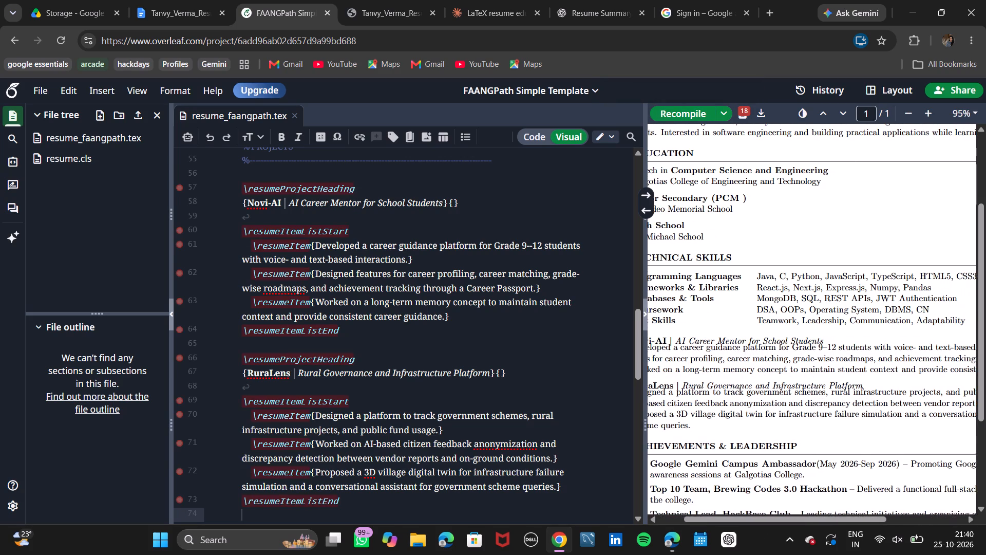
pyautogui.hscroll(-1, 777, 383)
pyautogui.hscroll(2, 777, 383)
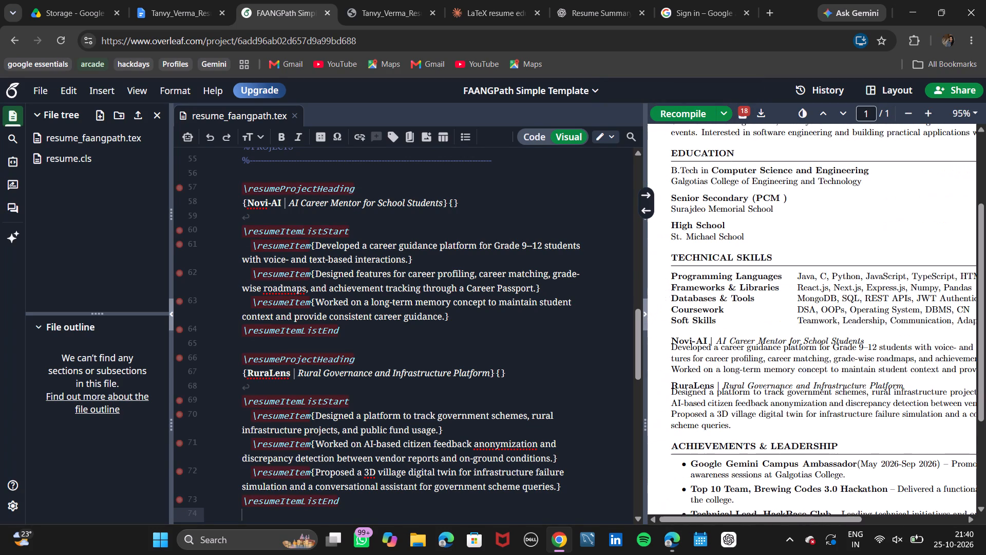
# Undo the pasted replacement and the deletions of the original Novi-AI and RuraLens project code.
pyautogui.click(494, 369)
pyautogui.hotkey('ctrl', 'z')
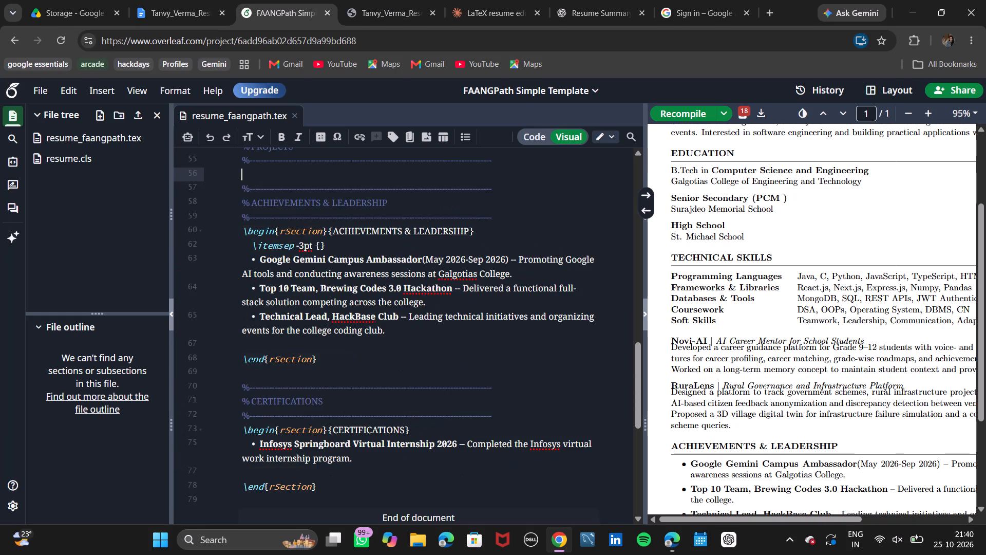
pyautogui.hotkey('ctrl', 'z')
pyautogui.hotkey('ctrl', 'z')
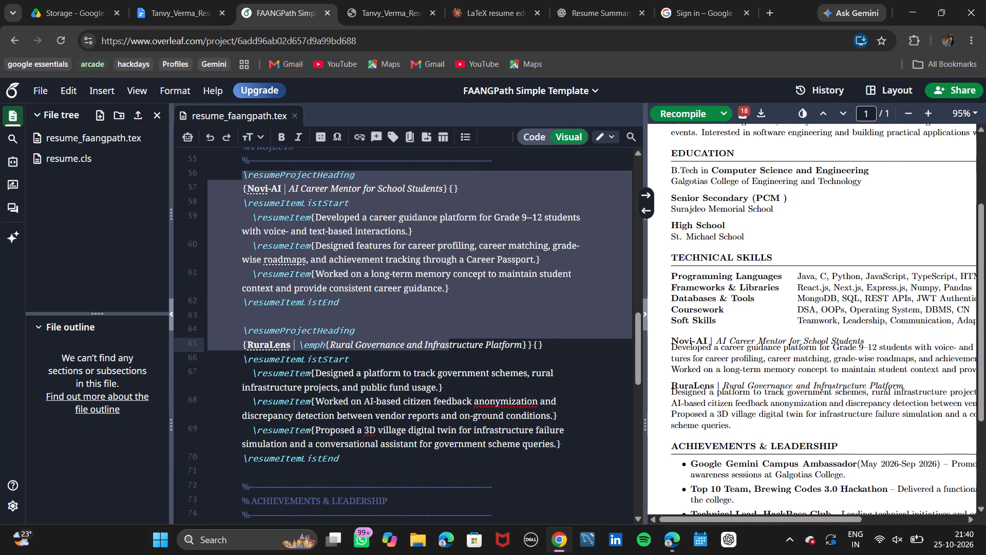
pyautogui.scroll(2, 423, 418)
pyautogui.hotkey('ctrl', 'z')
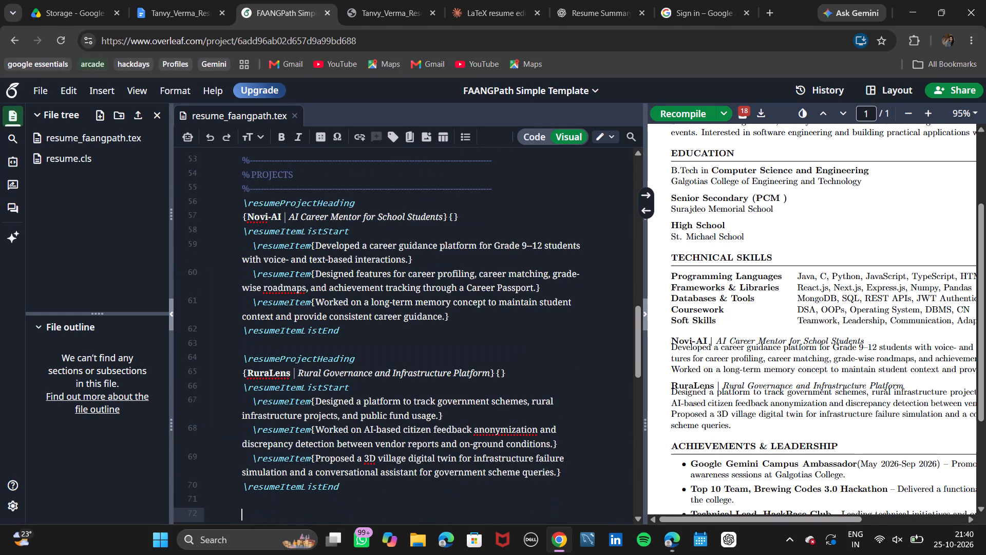
# Remove the extra blank line above the ACHIEVEMENTS & LEADERSHIP comment block and recompile the resume.
pyautogui.scroll(-1, 423, 418)
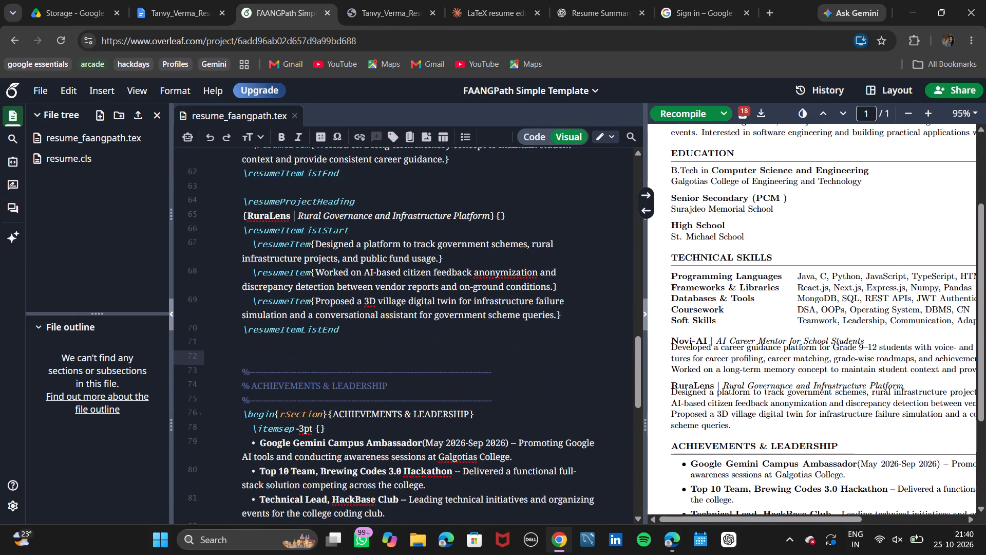
pyautogui.scroll(-1, 423, 418)
pyautogui.hotkey('ctrl', 'z')
pyautogui.press('BackSpace')
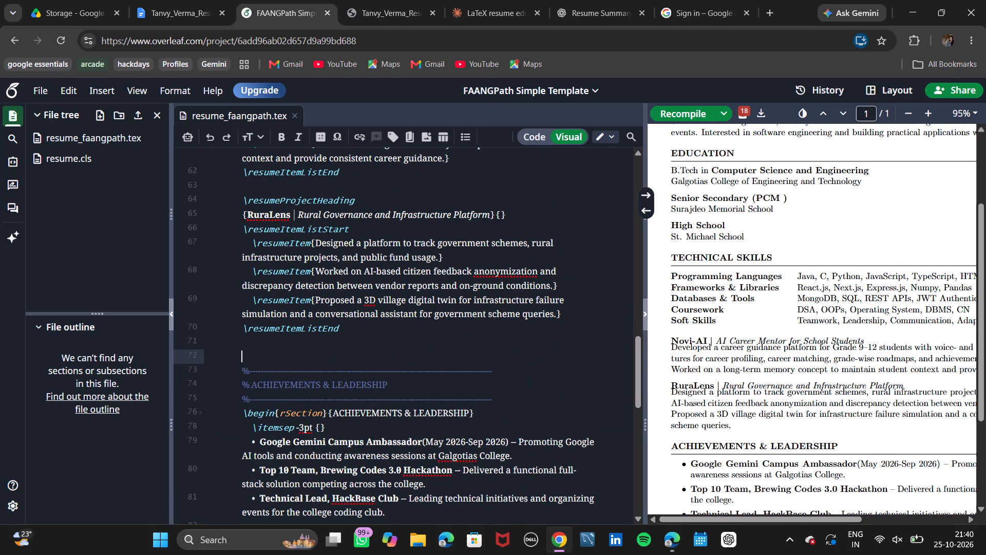
pyautogui.press('BackSpace')
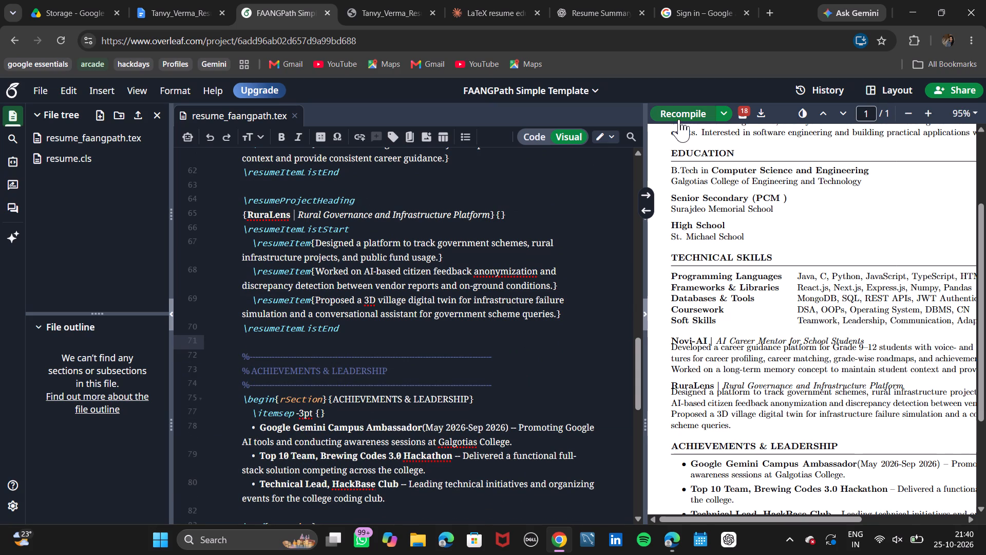
pyautogui.click(685, 116)
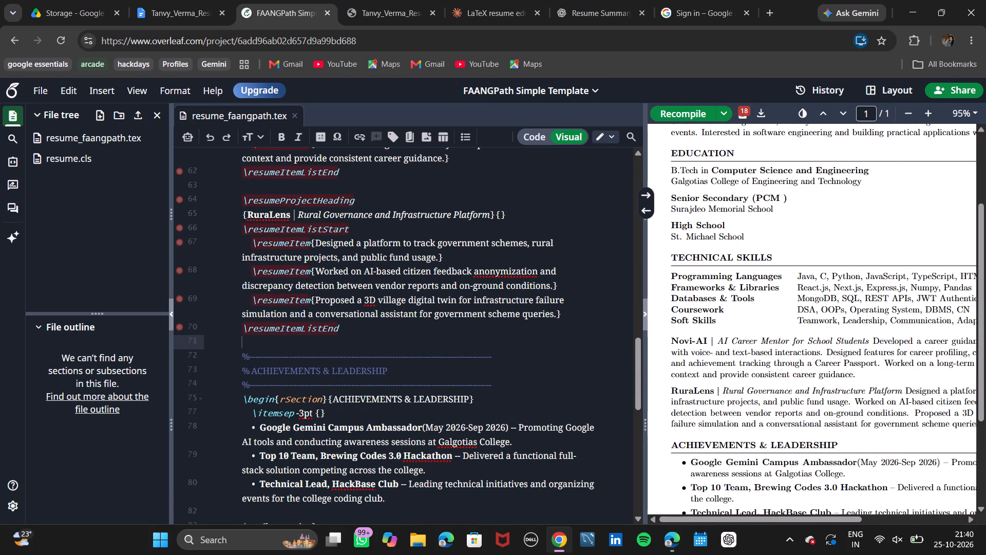
# Examine how the EDUCATION and TECHNICAL SKILLS sections are structured in the source compared with PROJECTS.
pyautogui.scroll(3, 499, 358)
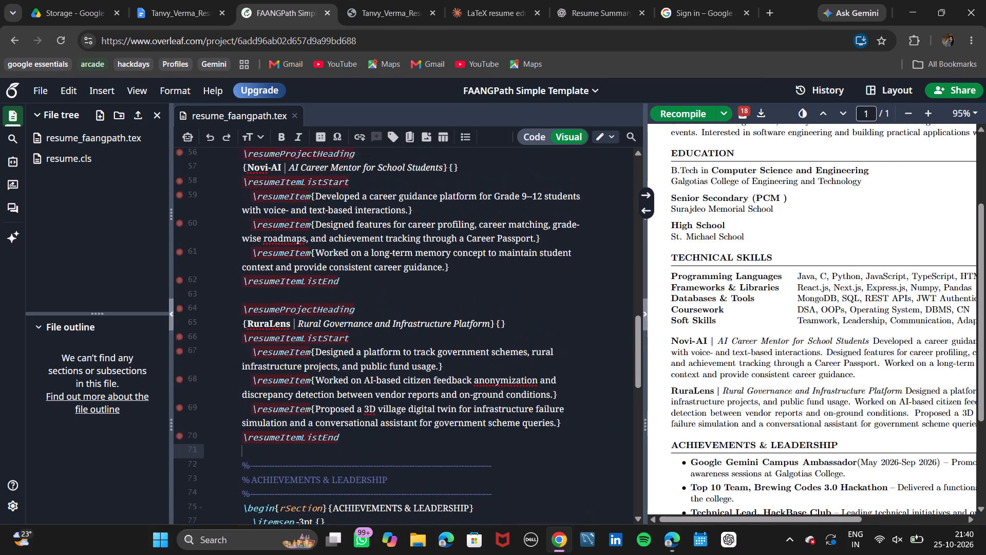
pyautogui.scroll(2, 499, 358)
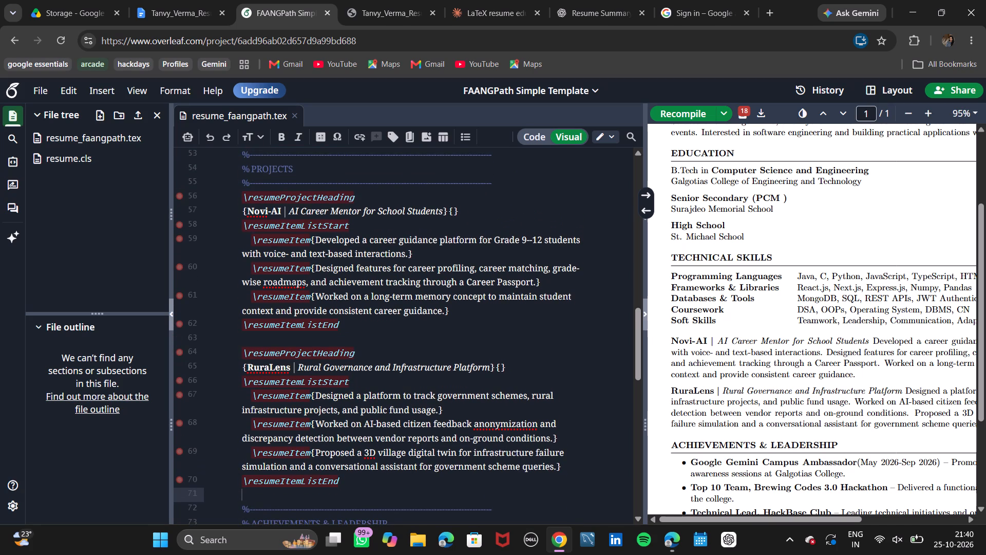
pyautogui.scroll(5, 499, 358)
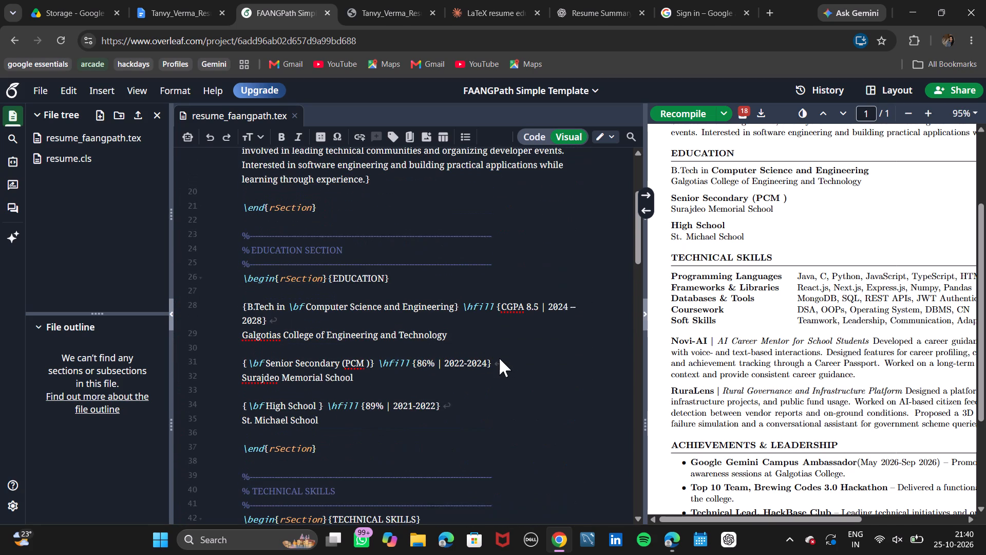
pyautogui.scroll(2, 499, 358)
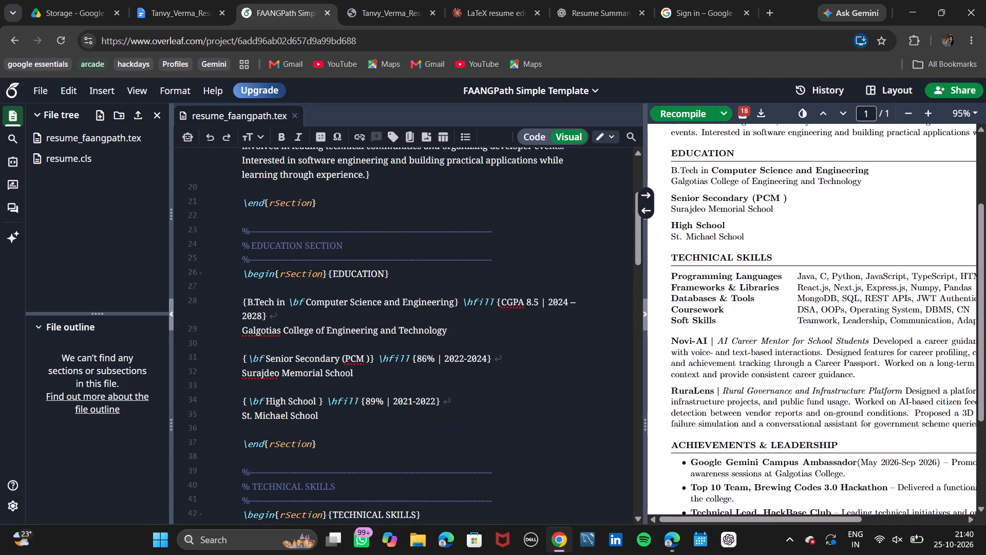
pyautogui.scroll(-3, 416, 430)
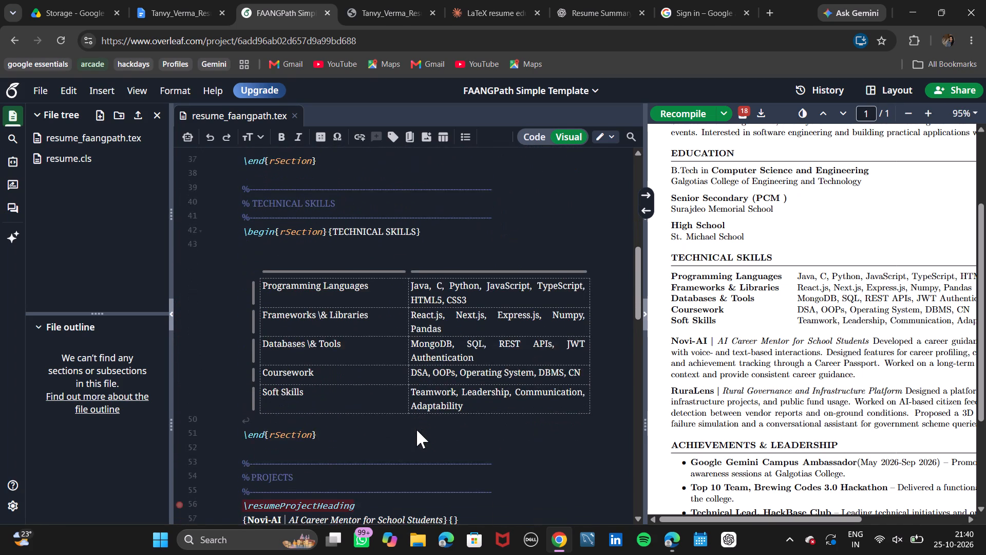
pyautogui.scroll(-4, 416, 430)
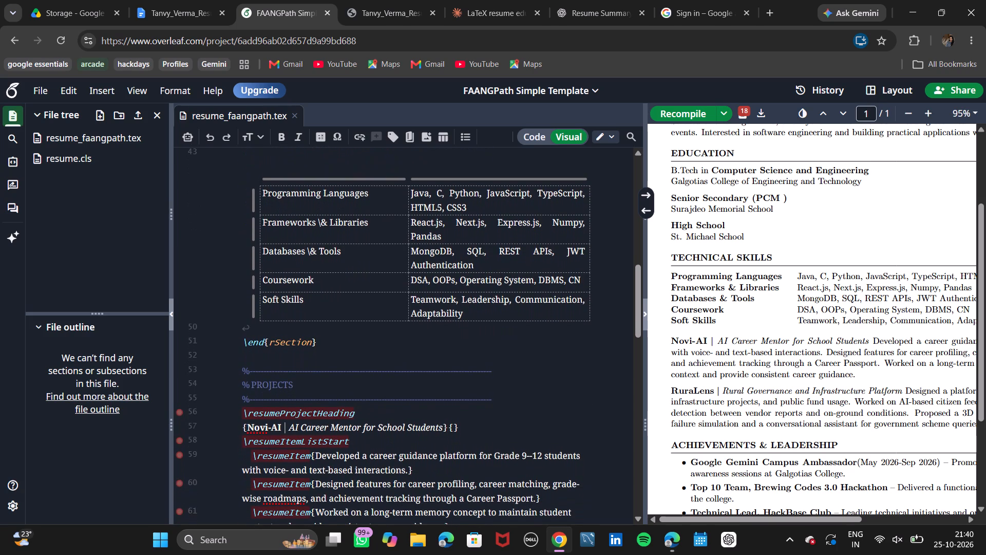
pyautogui.scroll(1, 422, 355)
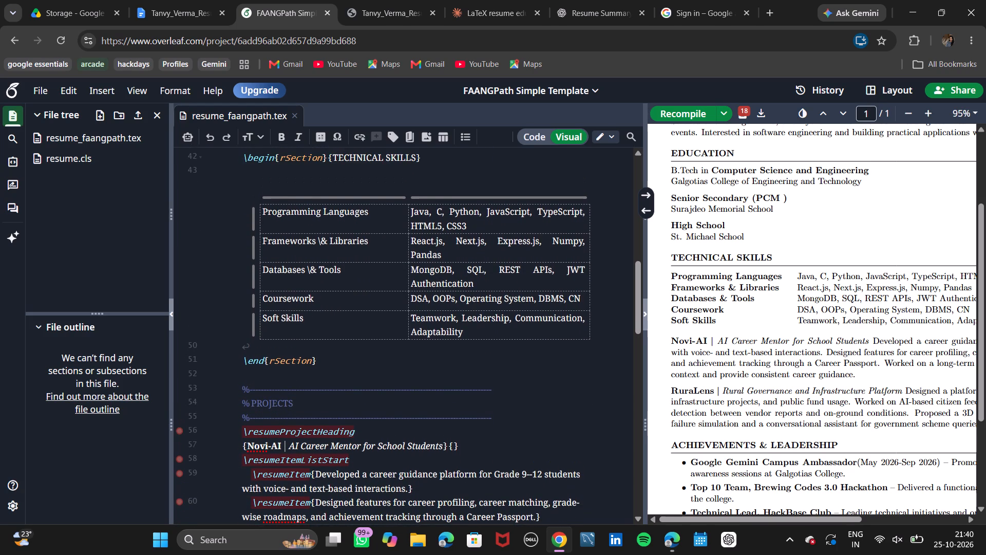
pyautogui.scroll(3, 422, 355)
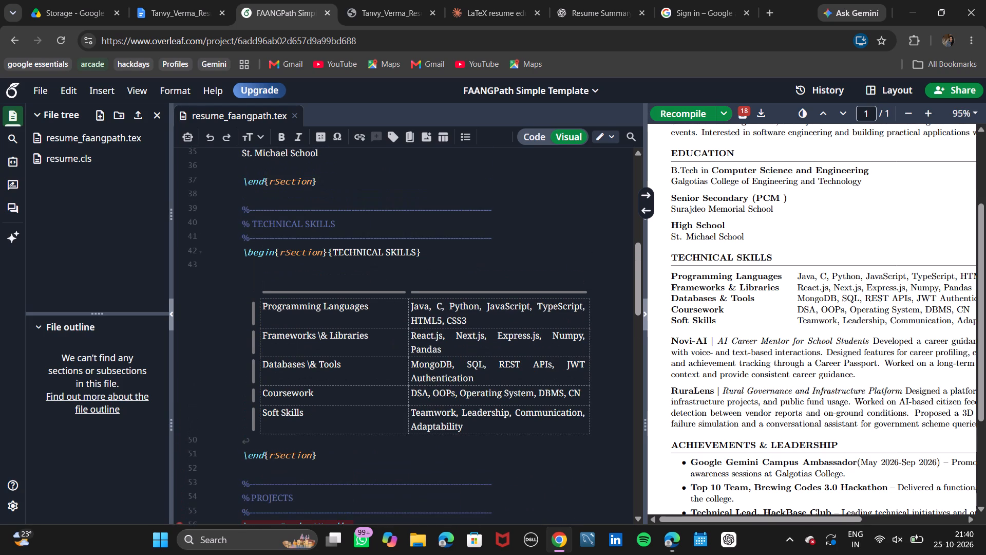
# Copy the \begin{rSection}{TECHNICAL SKILLS} line to just above the Novi-AI heading under PROJECTS, followed by a blank line.
pyautogui.moveTo(441, 251); pyautogui.dragTo(273, 250)
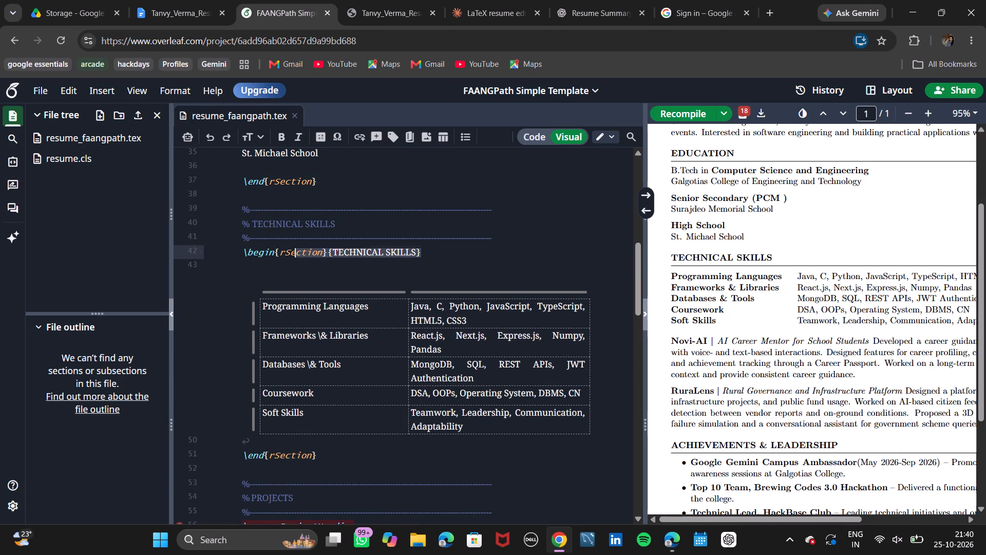
pyautogui.moveTo(273, 250); pyautogui.dragTo(243, 249)
pyautogui.hotkey('ctrl', 'c')
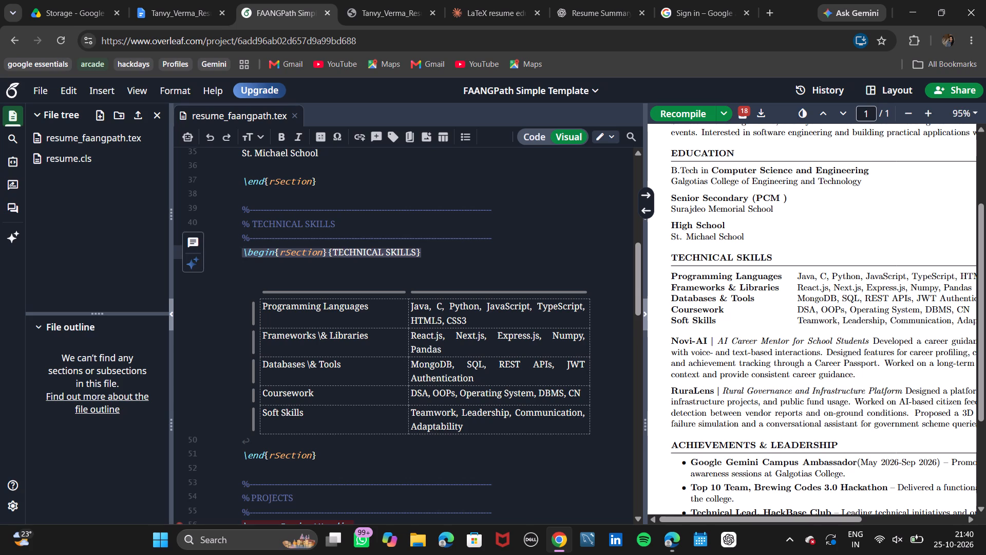
pyautogui.scroll(-2, 243, 249)
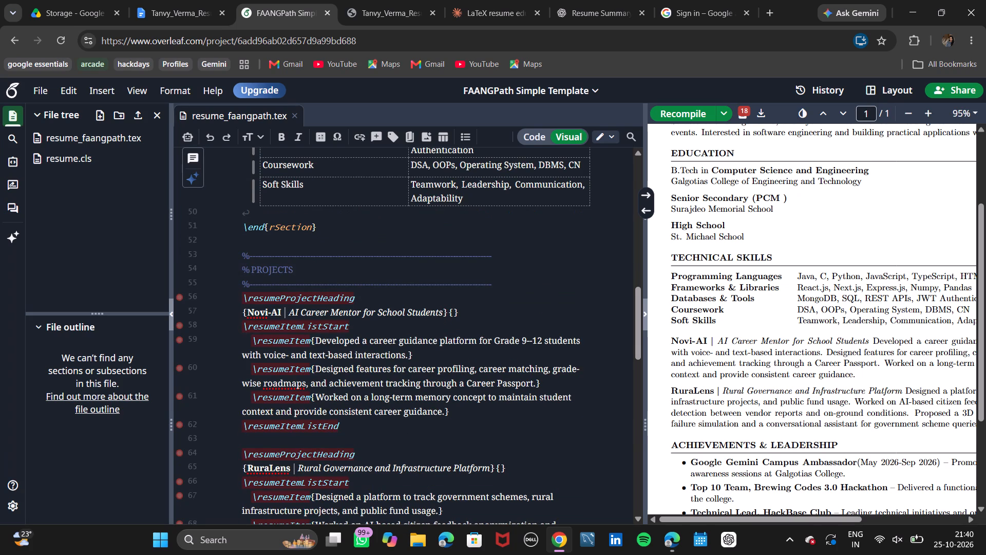
pyautogui.click(508, 288)
pyautogui.press('Return')
pyautogui.hotkey('ctrl', 'v')
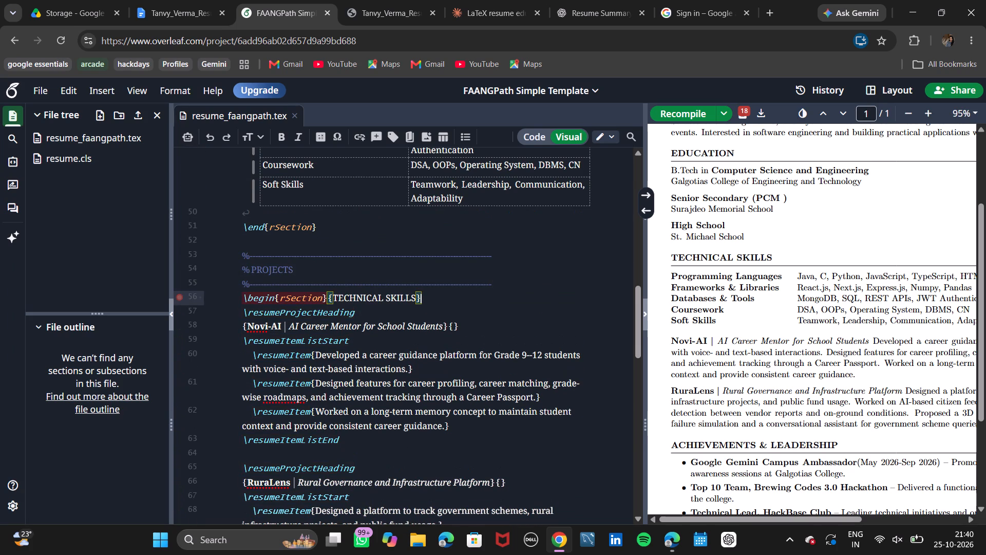
pyautogui.press('Return')
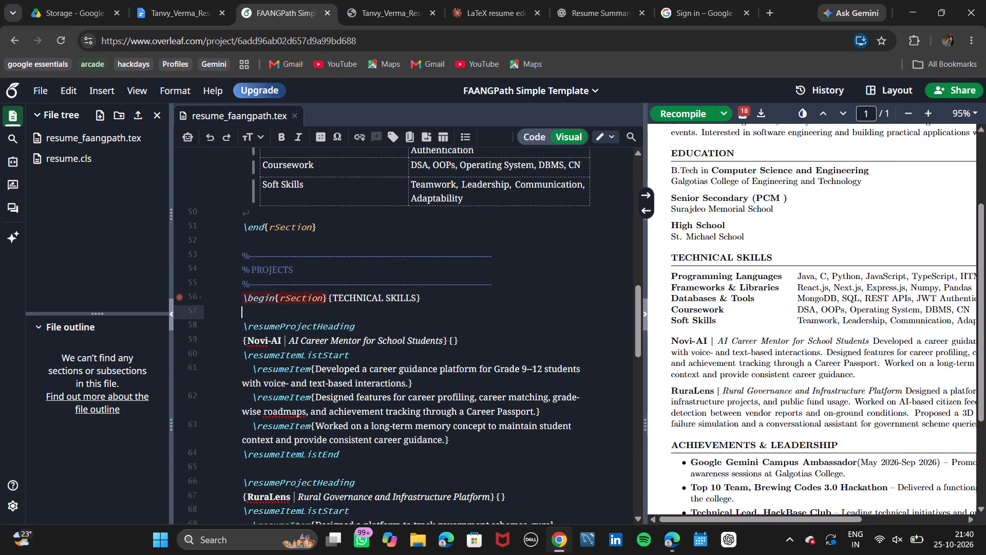
# Copy \end{rSection} to below RuraLens's closing \resumeItemListEnd, leaving a blank line between them, and recompile the resume.
pyautogui.moveTo(329, 221); pyautogui.dragTo(239, 229)
pyautogui.hotkey('ctrl', 'c')
pyautogui.scroll(-2, 386, 319)
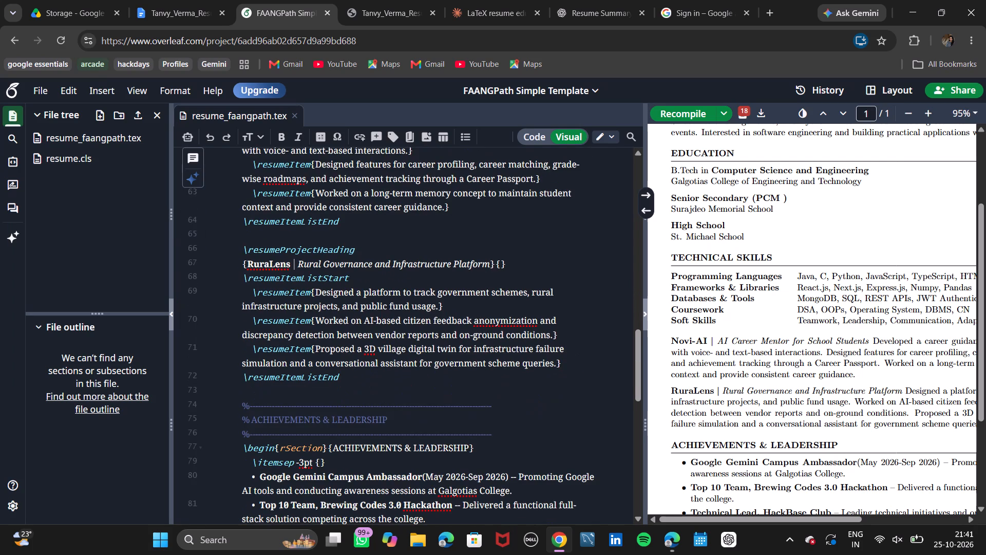
pyautogui.scroll(-1, 386, 319)
pyautogui.click(358, 354)
pyautogui.press('Return')
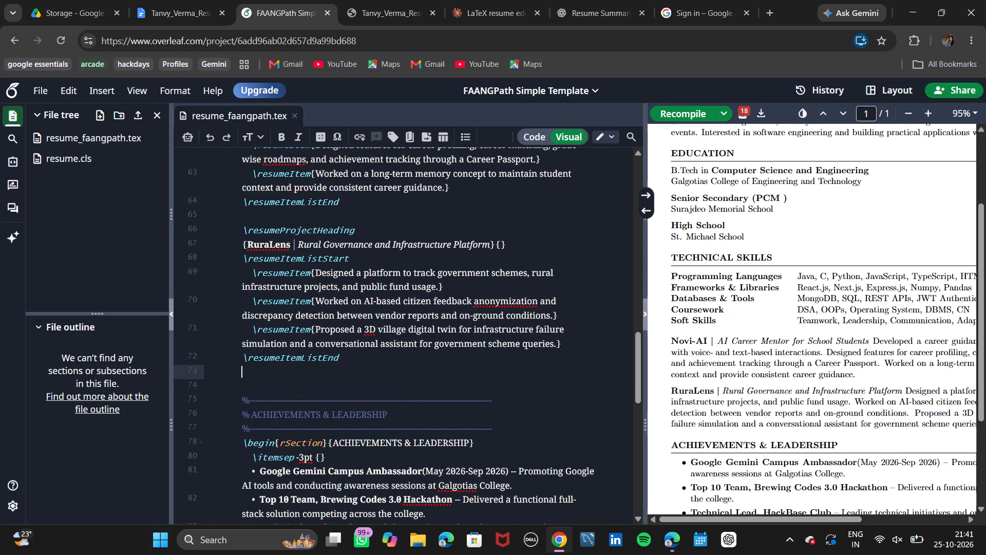
pyautogui.press('Return')
pyautogui.hotkey('ctrl', 'v')
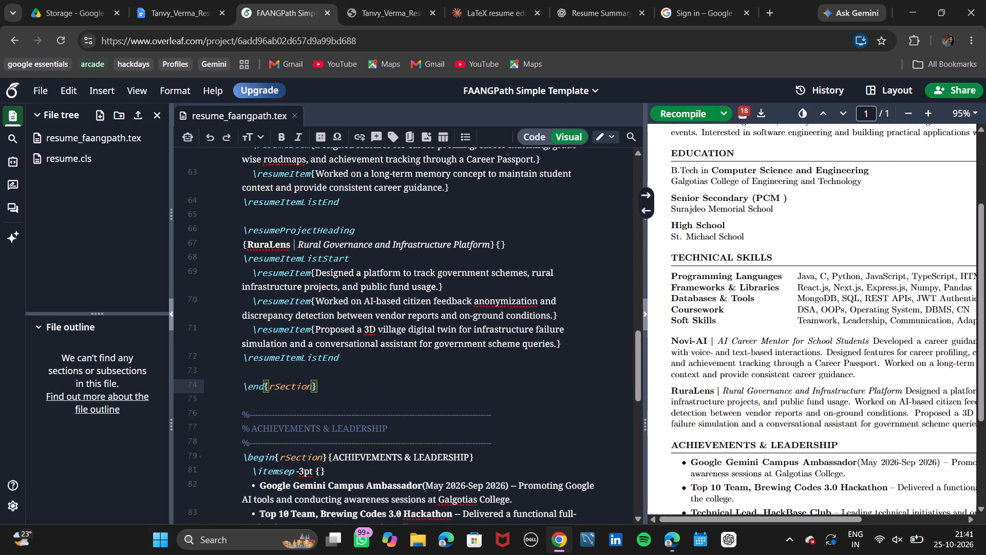
pyautogui.click(681, 115)
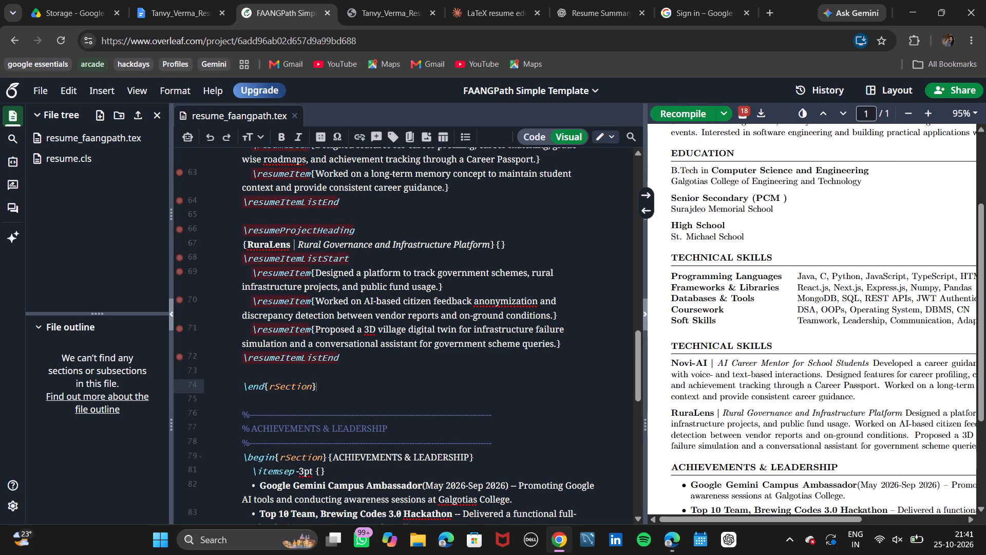
# Change the section title above the Novi-AI project from TECHNICAL SKILLS to Projects and recompile the resume.
pyautogui.scroll(4, 383, 324)
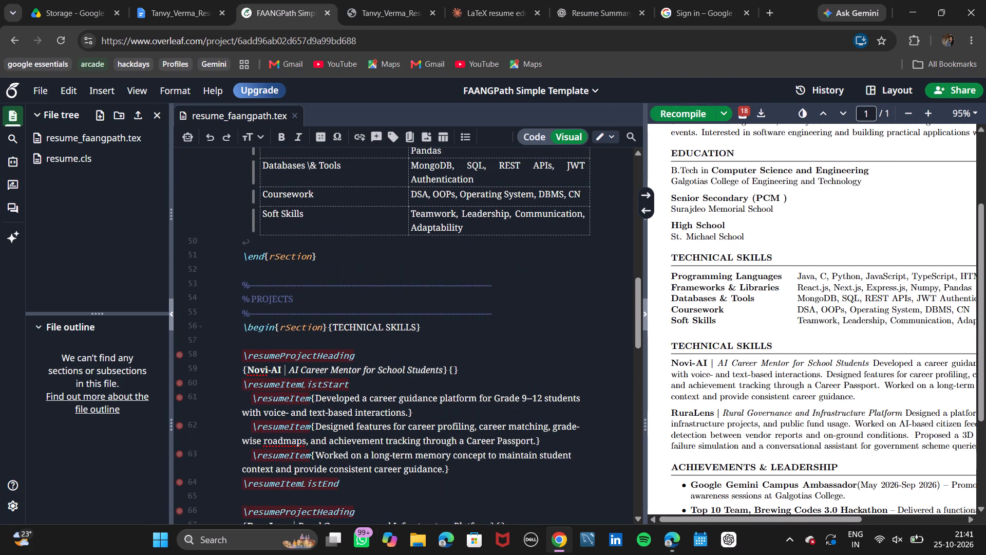
pyautogui.moveTo(414, 325); pyautogui.dragTo(339, 328)
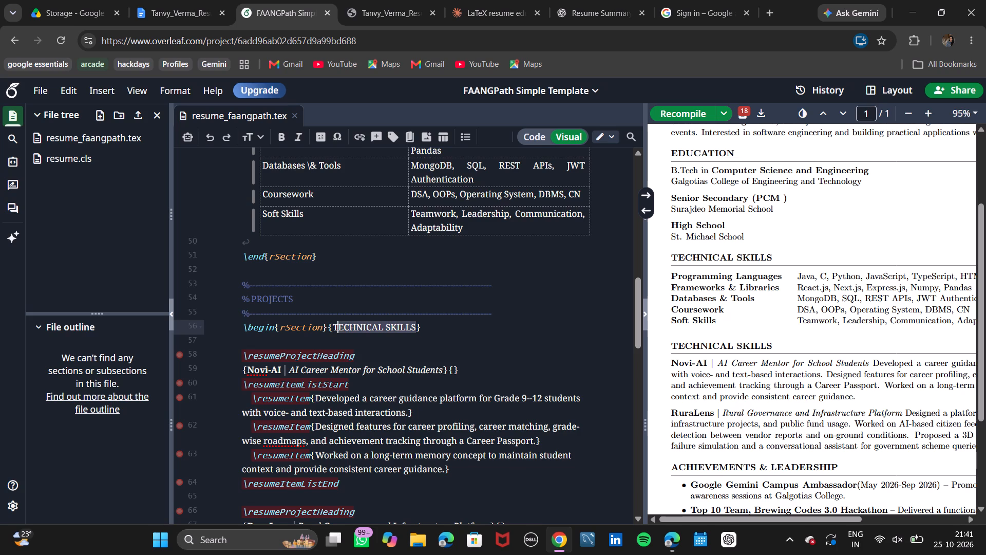
pyautogui.moveTo(339, 328); pyautogui.dragTo(335, 327)
pyautogui.write('Projects')
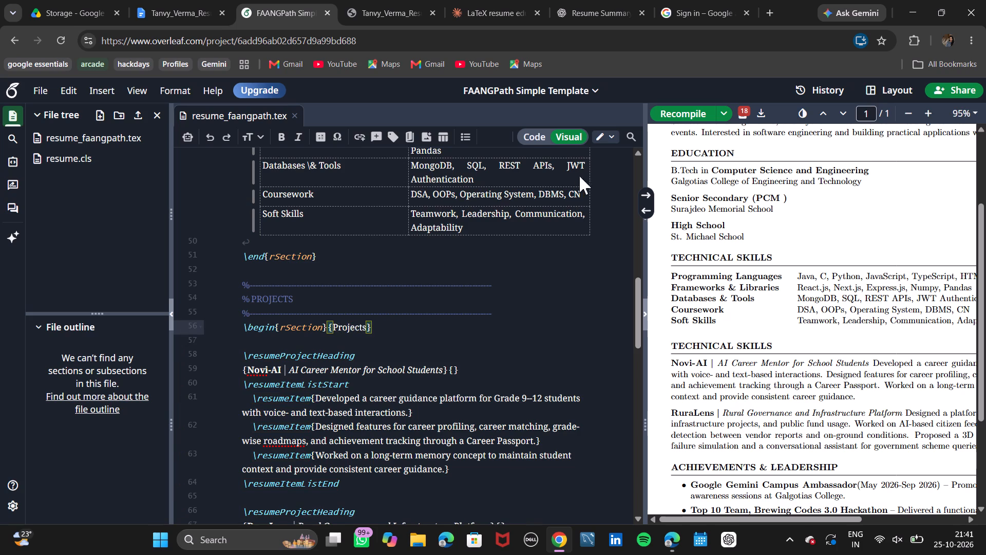
pyautogui.click(689, 116)
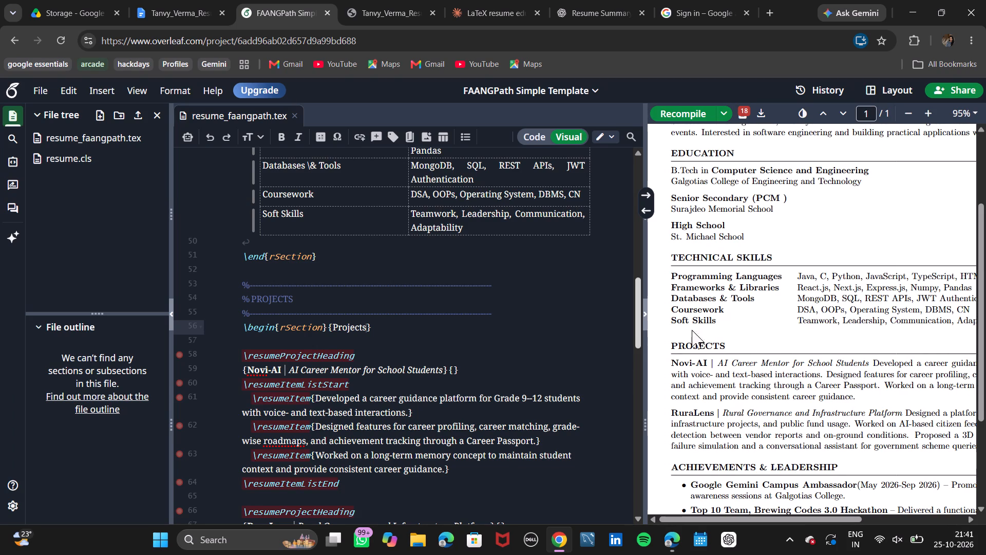
# Compare the source layout of the EDUCATION, TECHNICAL SKILLS and PROJECTS sections, and check the compiled preview of the projects.
pyautogui.scroll(3, 521, 283)
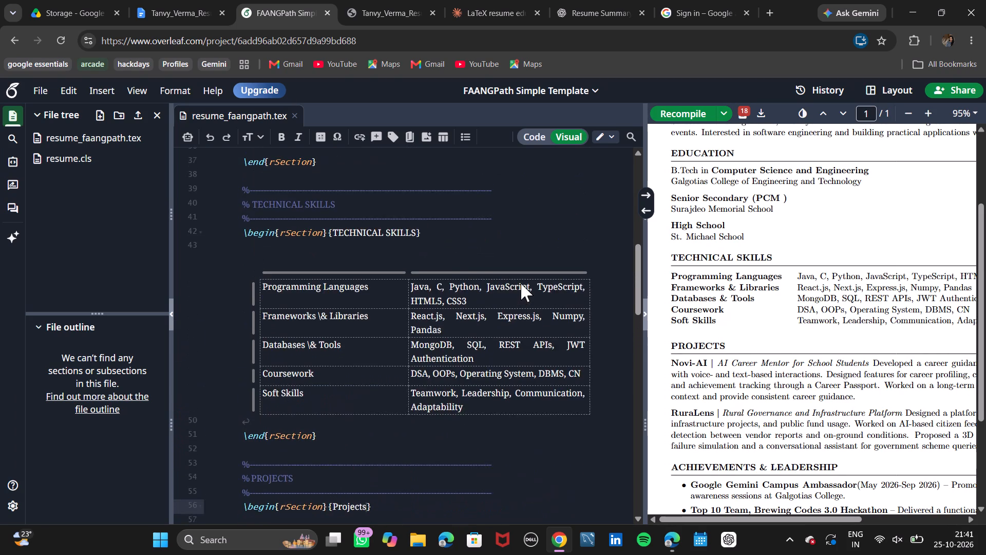
pyautogui.scroll(3, 521, 283)
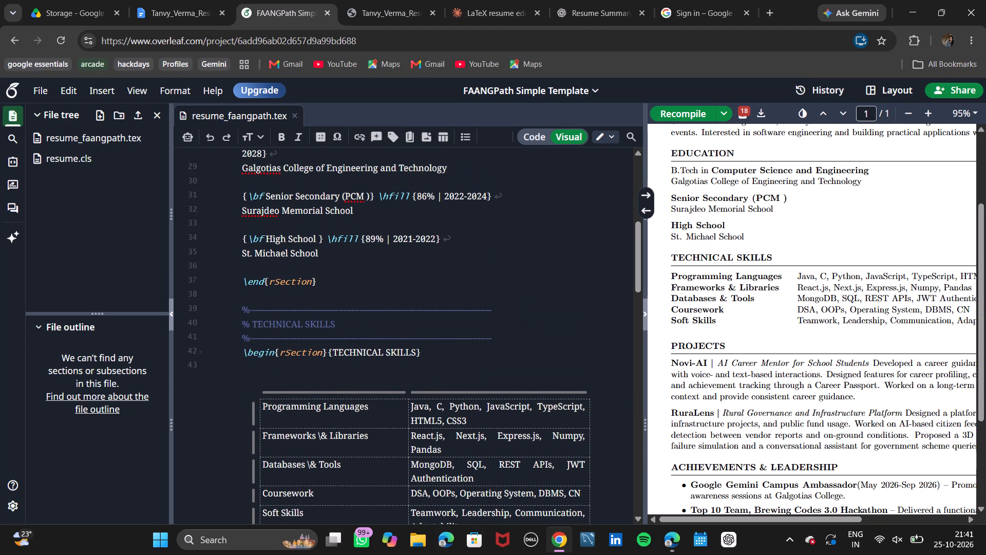
pyautogui.scroll(7, 521, 283)
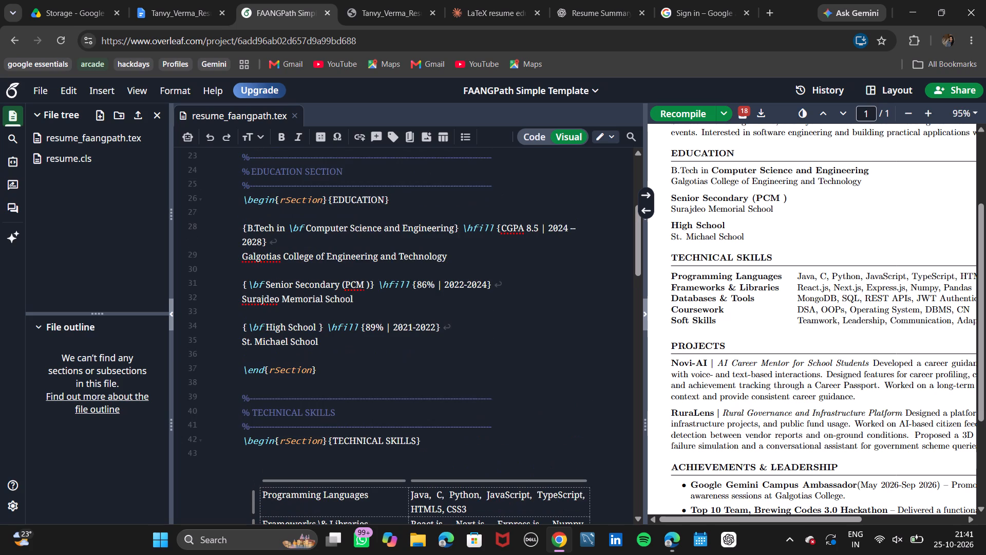
pyautogui.scroll(3, 521, 283)
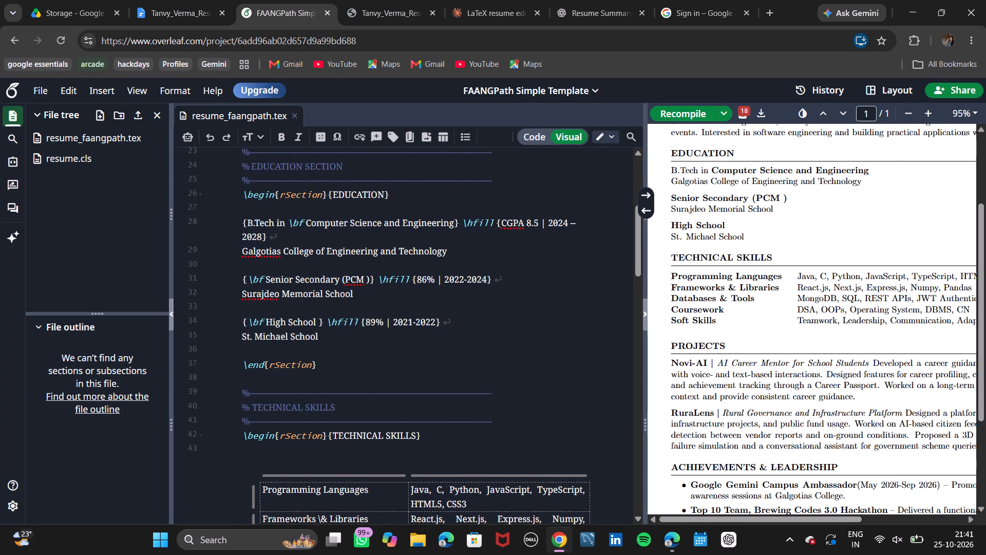
pyautogui.scroll(1, 521, 283)
pyautogui.scroll(-1, 520, 321)
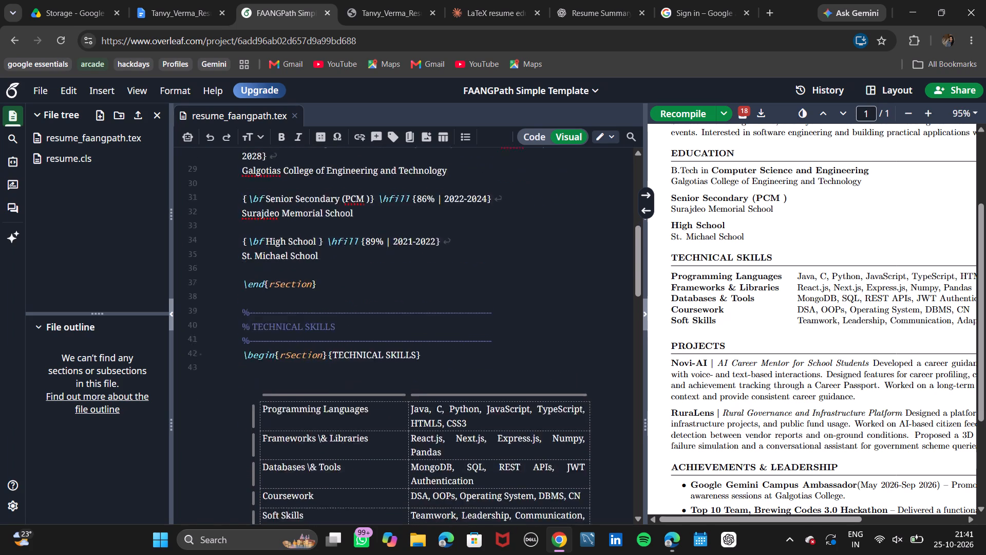
pyautogui.scroll(-5, 520, 321)
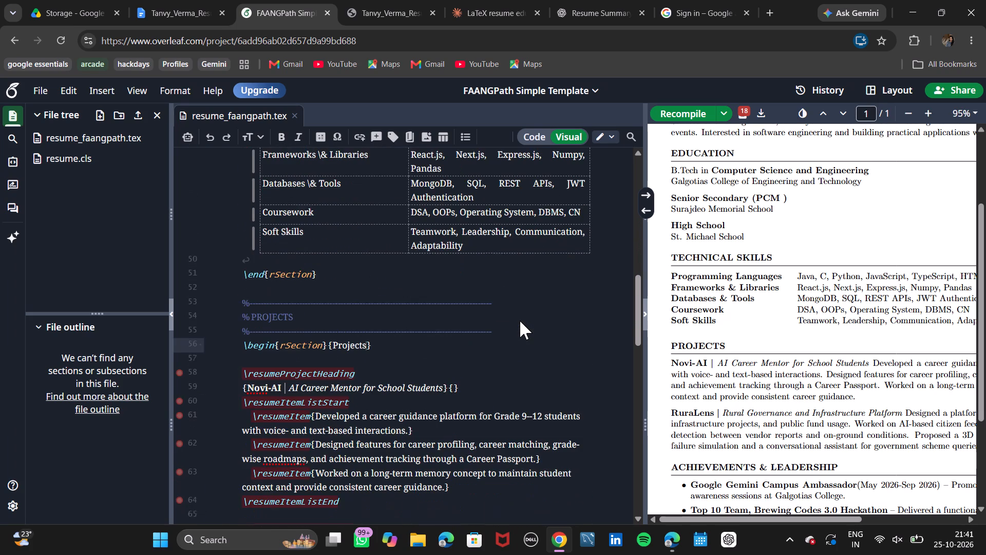
pyautogui.scroll(-2, 520, 321)
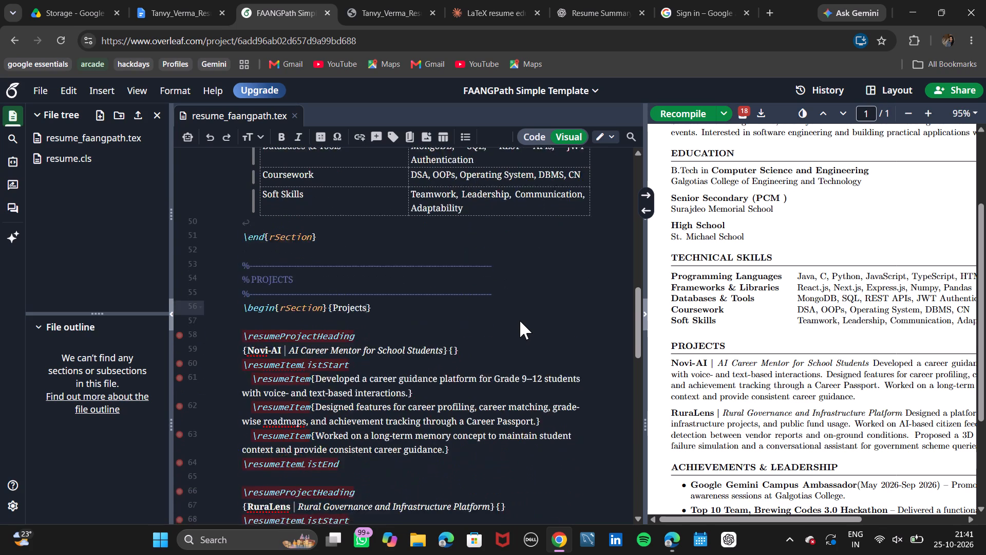
pyautogui.scroll(-1, 520, 321)
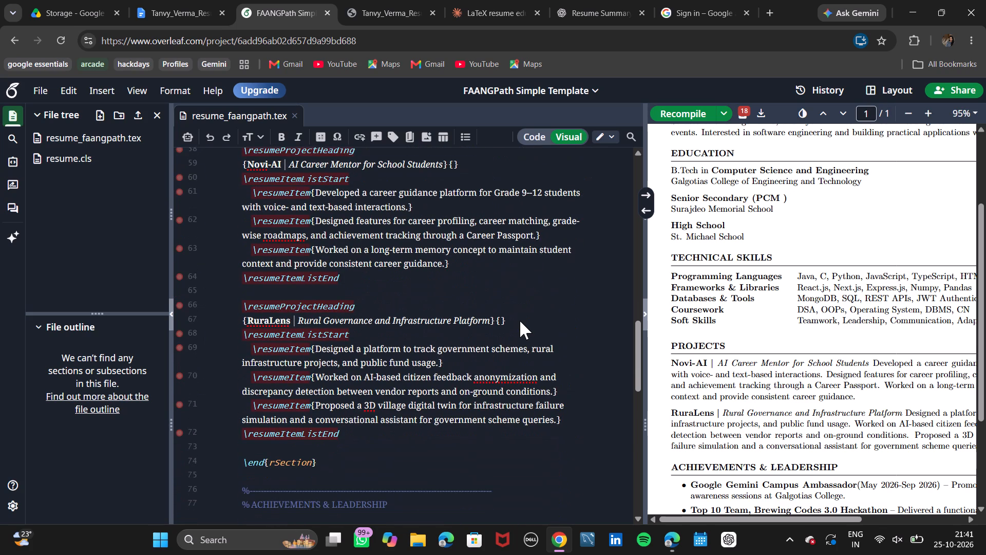
pyautogui.scroll(-1, 668, 337)
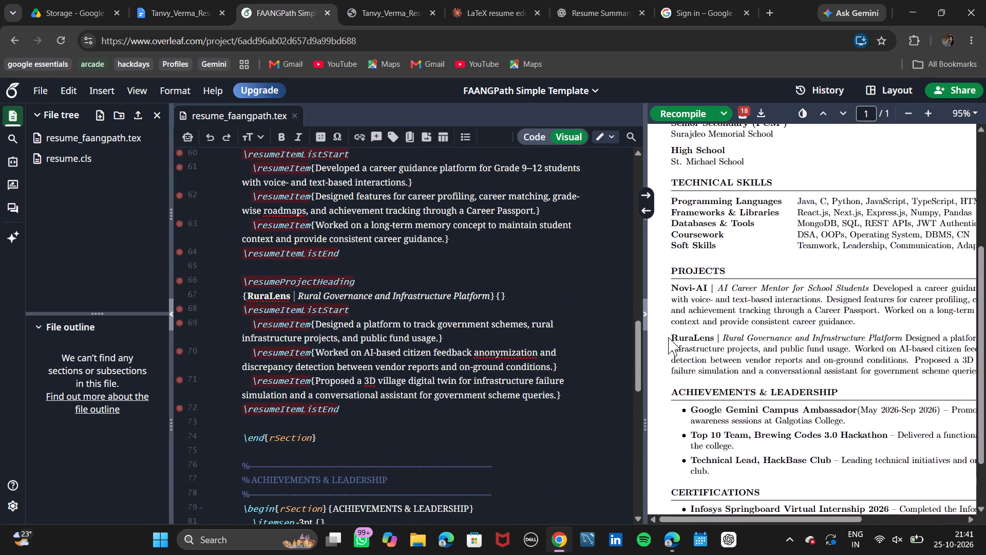
pyautogui.scroll(-1, 668, 337)
pyautogui.scroll(1, 467, 360)
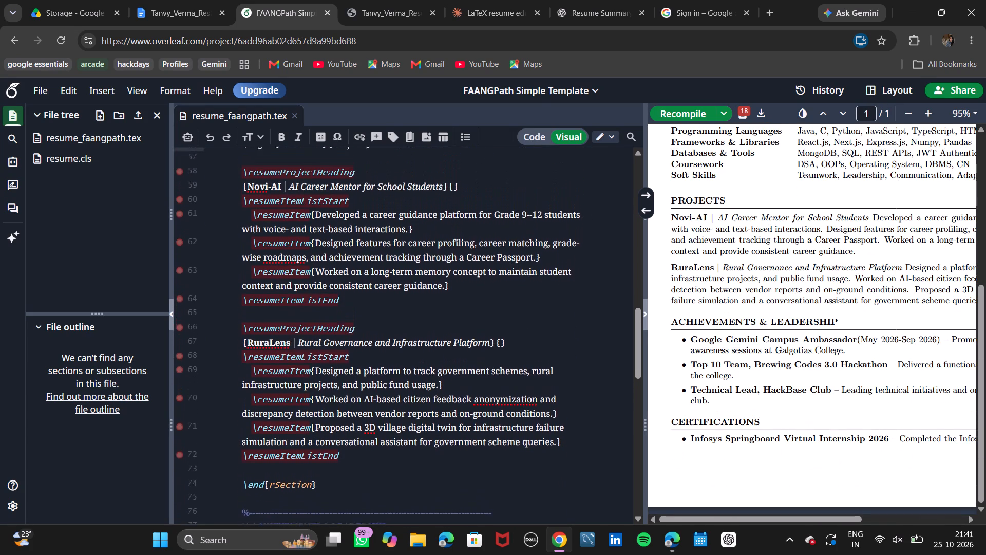
pyautogui.scroll(3, 467, 360)
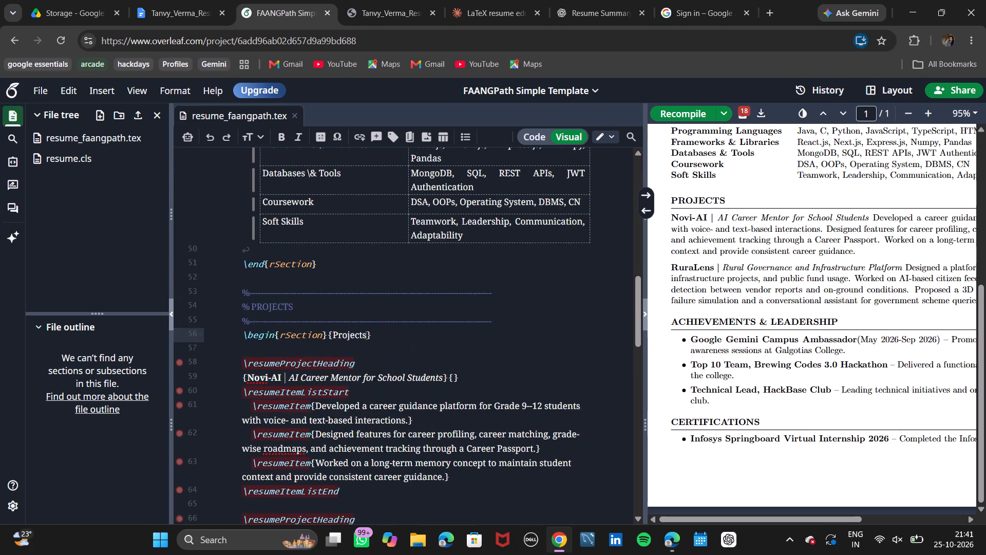
pyautogui.scroll(4, 467, 360)
pyautogui.scroll(-1, 467, 360)
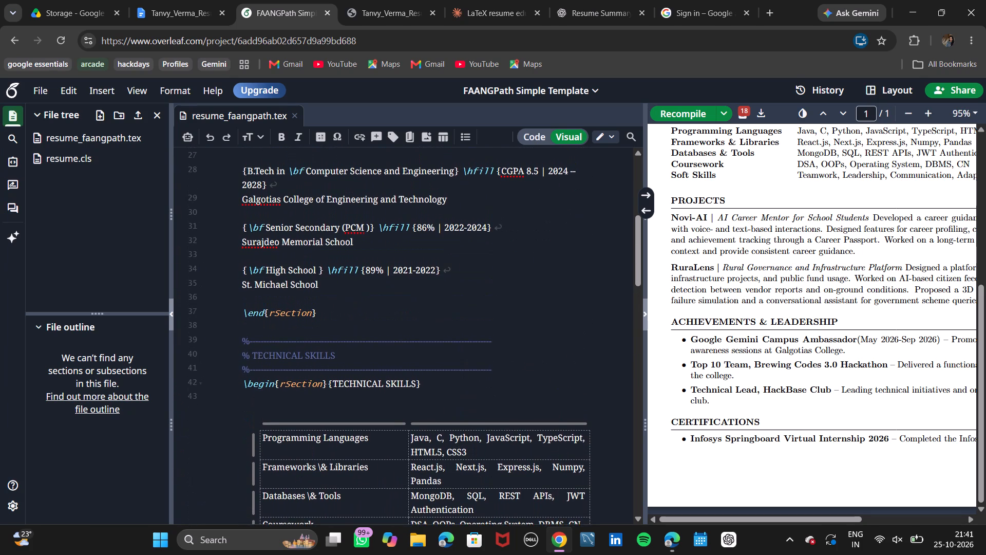
pyautogui.scroll(-2, 467, 360)
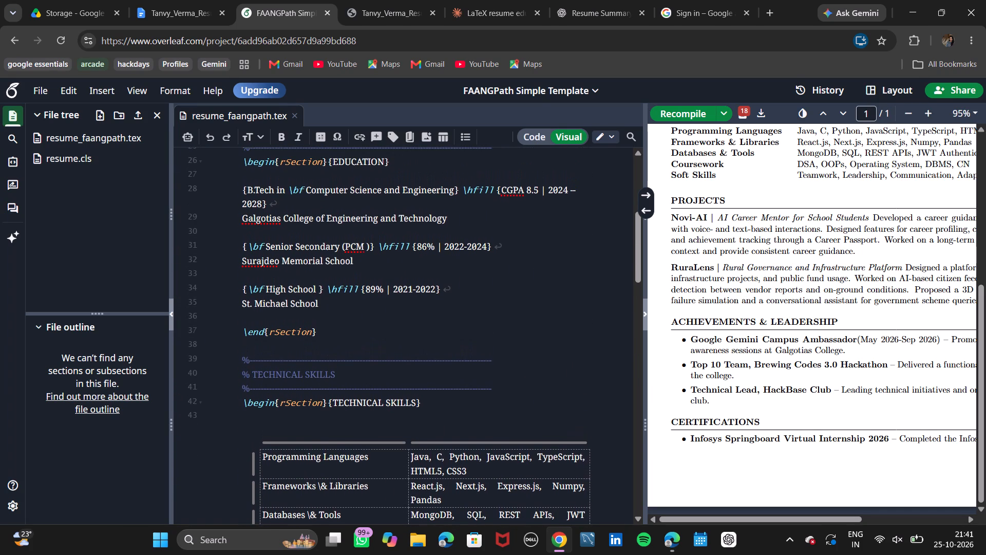
pyautogui.scroll(-2, 467, 360)
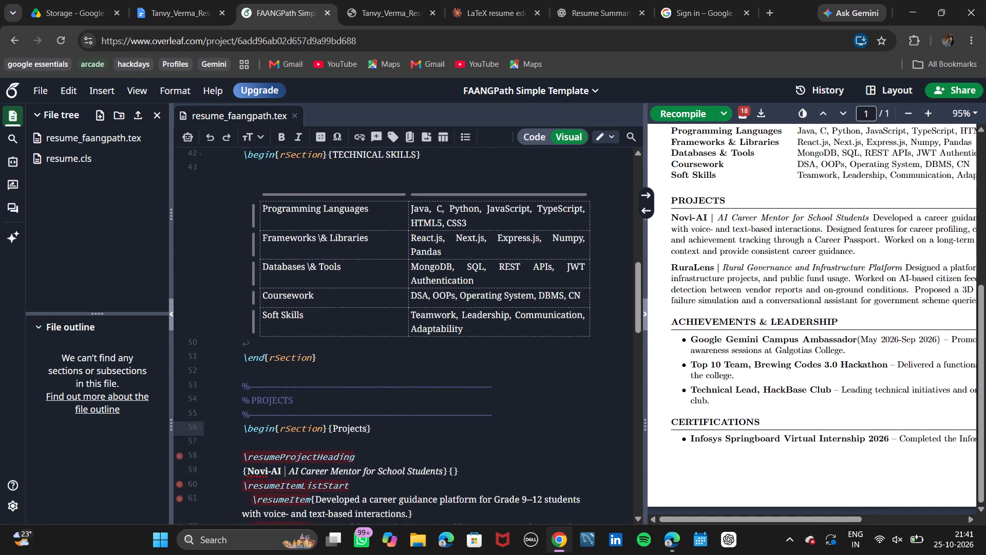
pyautogui.scroll(-3, 467, 360)
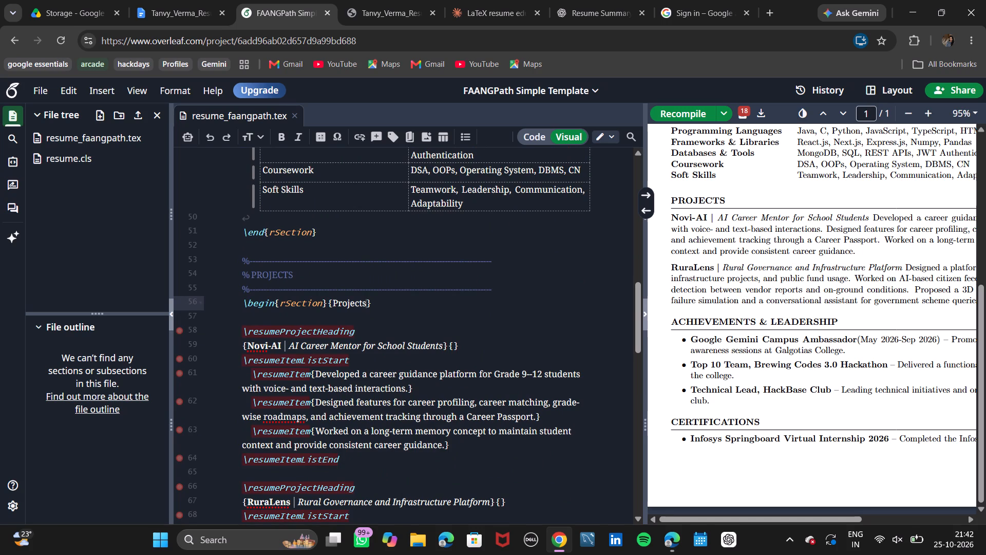
# Delete the empty {} after the Novi-AI title and the \resumeItemListStart command on the line below it.
pyautogui.moveTo(448, 346); pyautogui.dragTo(468, 349)
pyautogui.press('BackSpace')
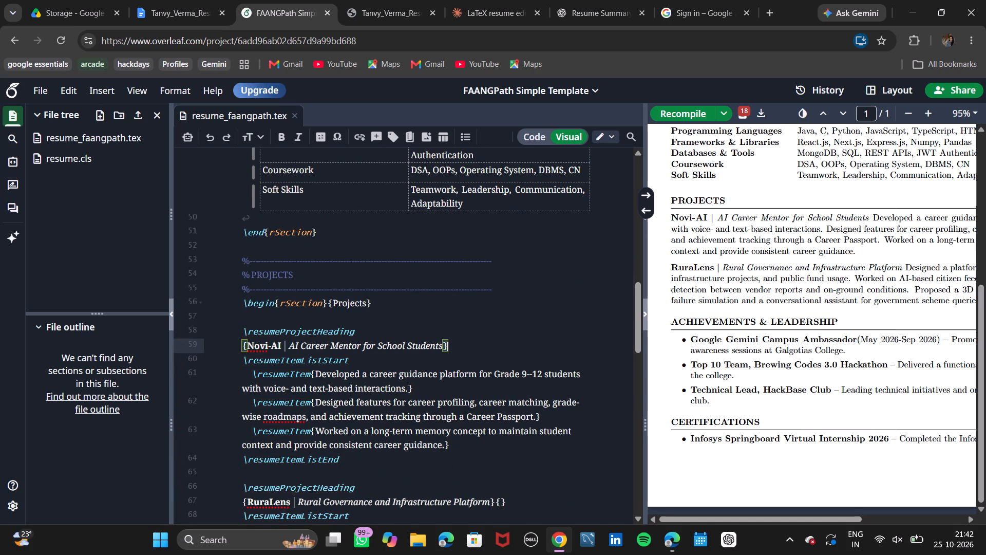
pyautogui.moveTo(242, 362); pyautogui.dragTo(365, 383)
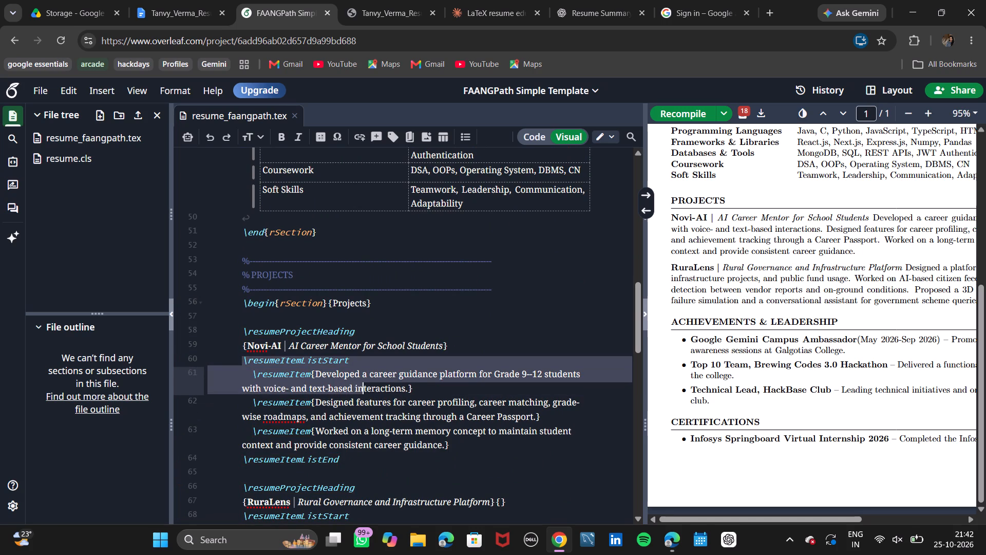
pyautogui.moveTo(365, 383); pyautogui.dragTo(367, 360)
pyautogui.press('BackSpace')
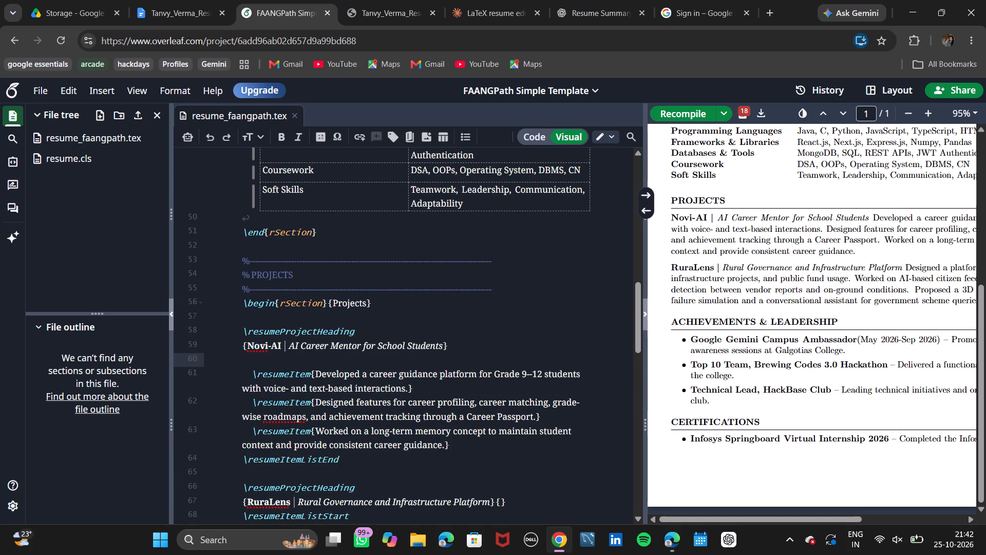
# Merge Novi-AI's first two description items into one paragraph, removing their \resumeItem commands and the closing braces after "interactions." and "Career Passport.".
pyautogui.moveTo(310, 376); pyautogui.dragTo(254, 368)
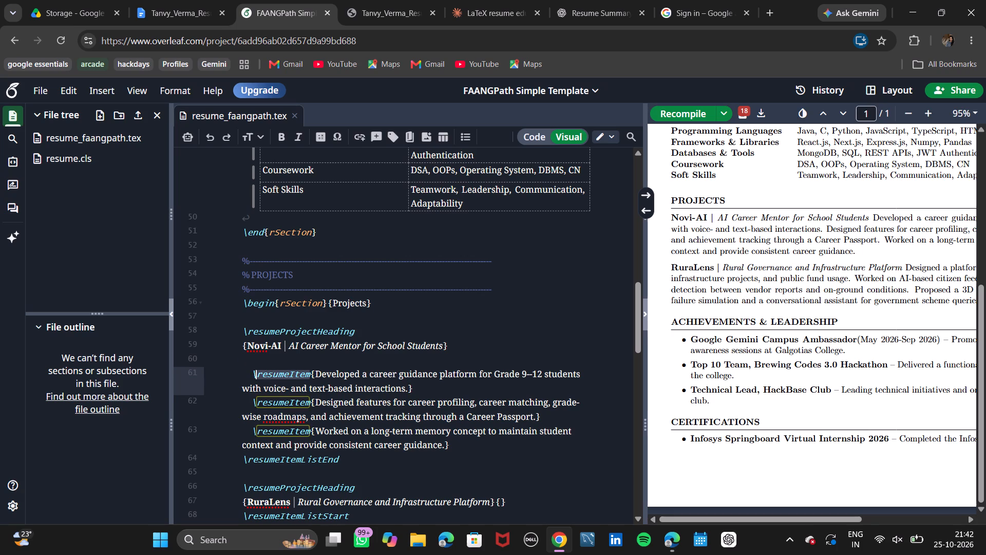
pyautogui.press('BackSpace')
pyautogui.press('BackSpace')
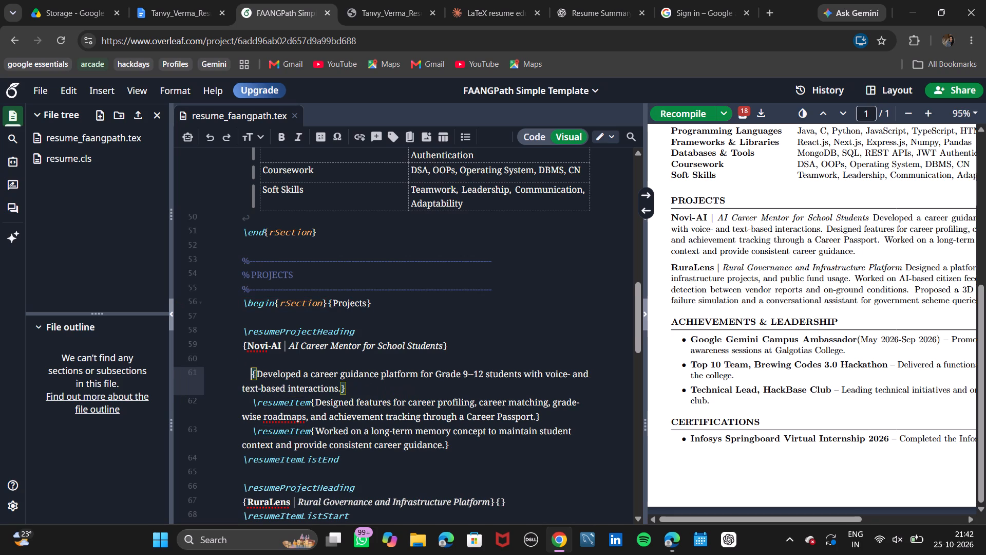
pyautogui.click(360, 387)
pyautogui.press('BackSpace')
pyautogui.moveTo(315, 399); pyautogui.dragTo(294, 399)
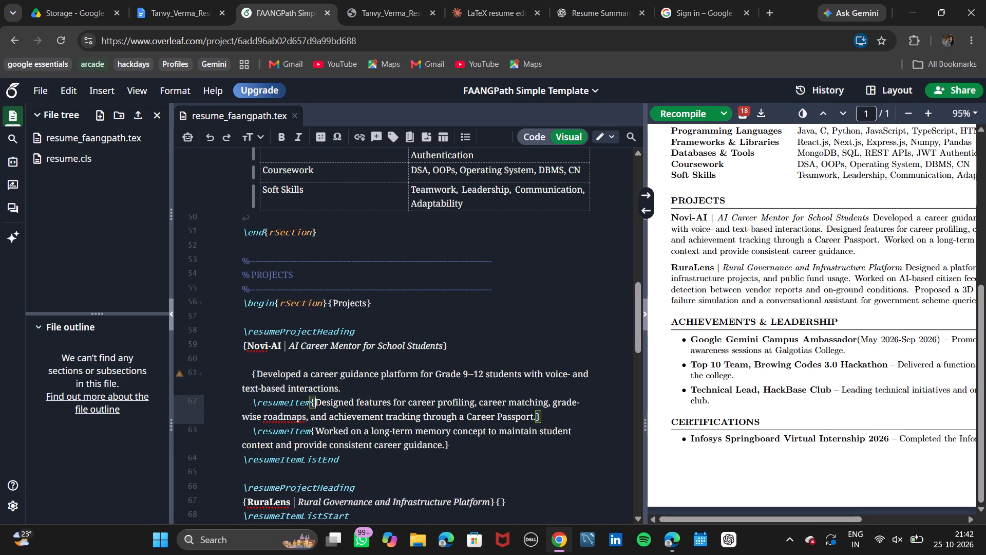
pyautogui.moveTo(294, 399); pyautogui.dragTo(346, 393)
pyautogui.press('BackSpace')
pyautogui.press('space')
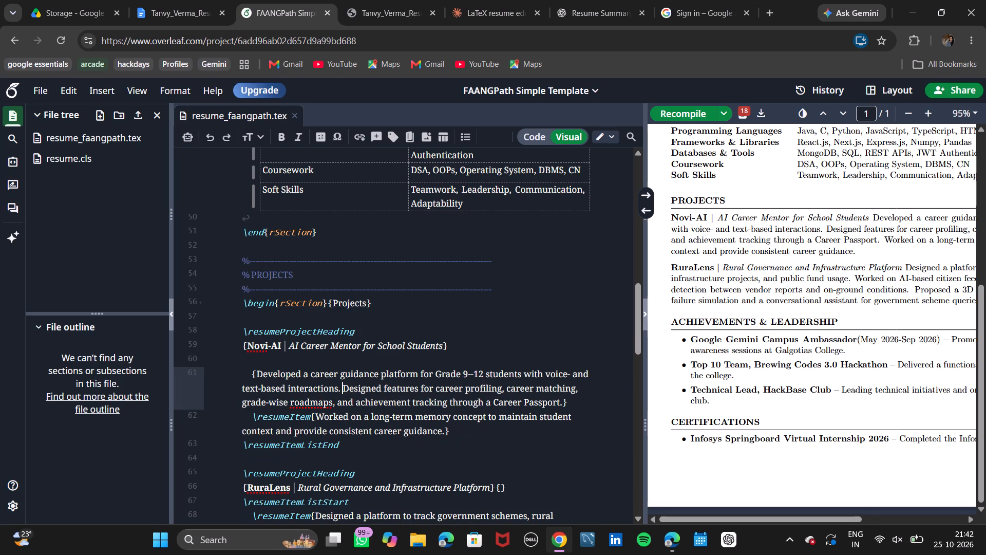
pyautogui.click(567, 405)
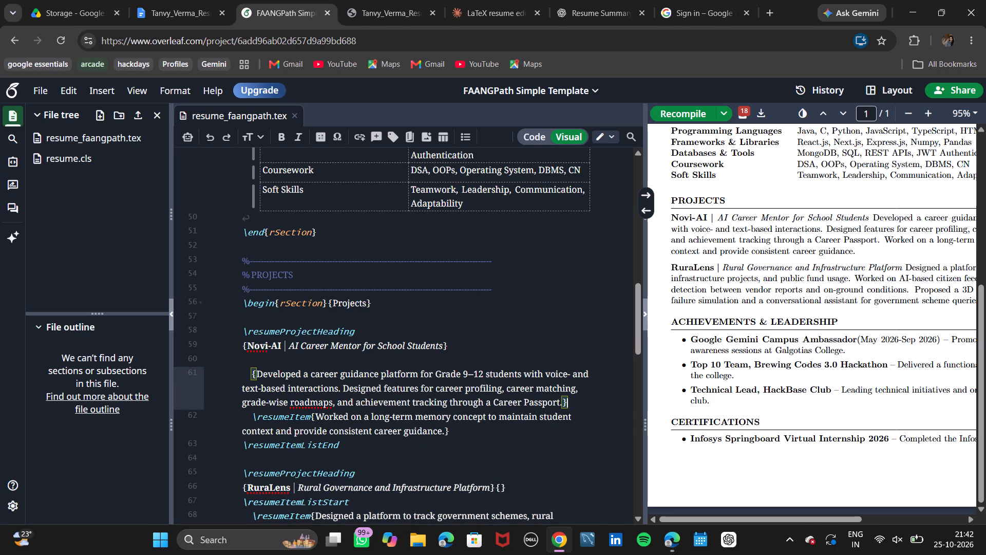
pyautogui.press('BackSpace')
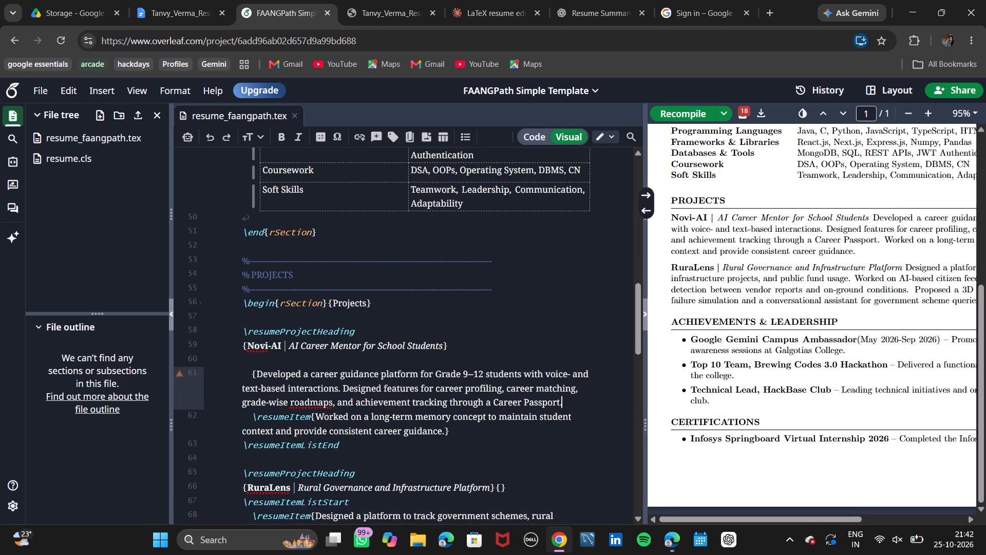
# Merge Novi-AI's last description item, starting "Worked on a long-term memory concept", into the paragraph by removing its \resumeItem command, opening brace and line break.
pyautogui.moveTo(314, 417); pyautogui.dragTo(256, 414)
pyautogui.press('BackSpace')
pyautogui.press('BackSpace')
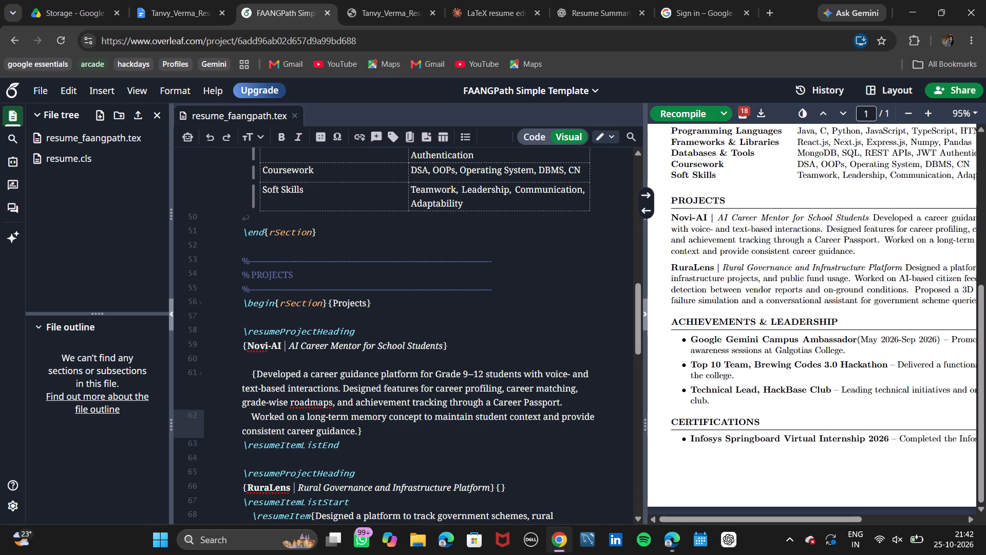
pyautogui.hotkey('ctrl', 'z')
pyautogui.hotkey('ctrl', 'z')
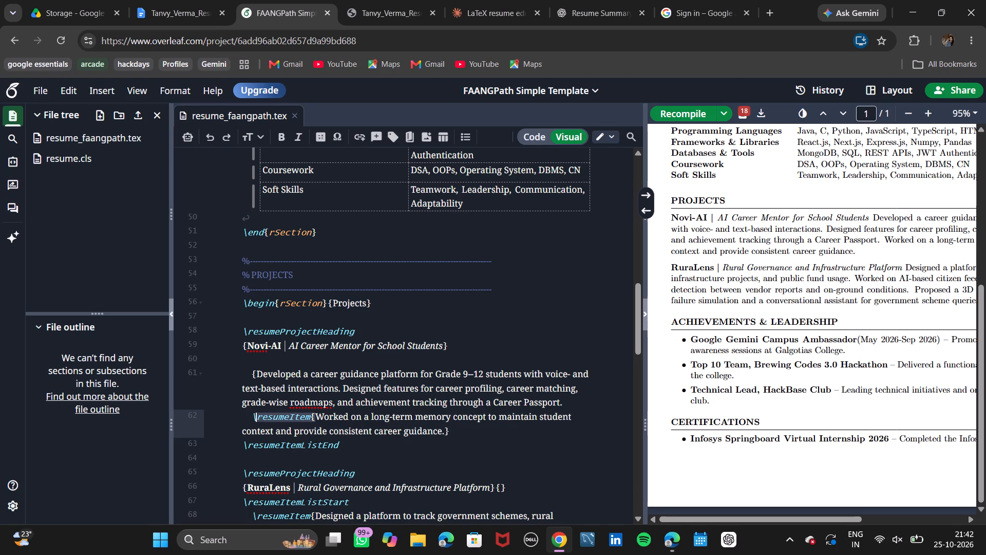
pyautogui.press('BackSpace')
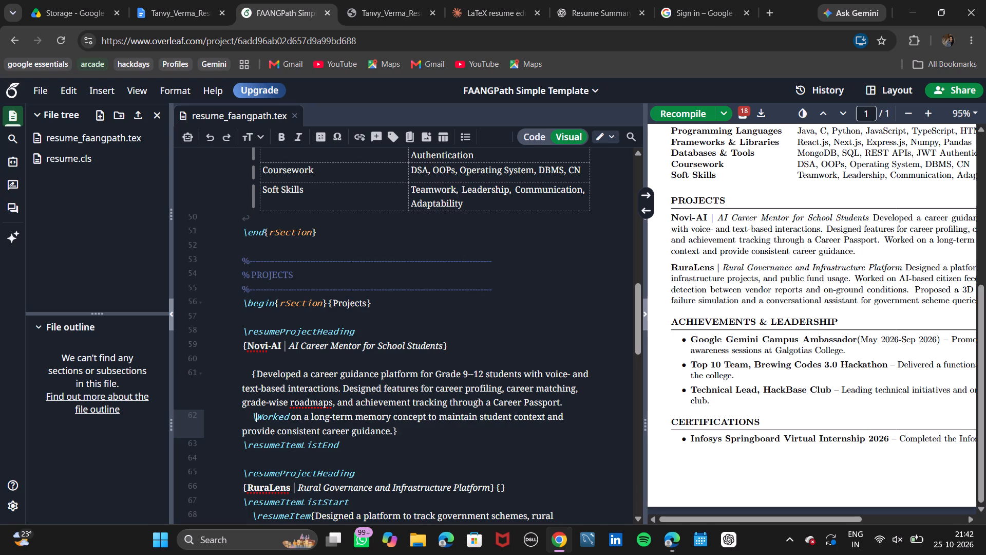
pyautogui.press('BackSpace')
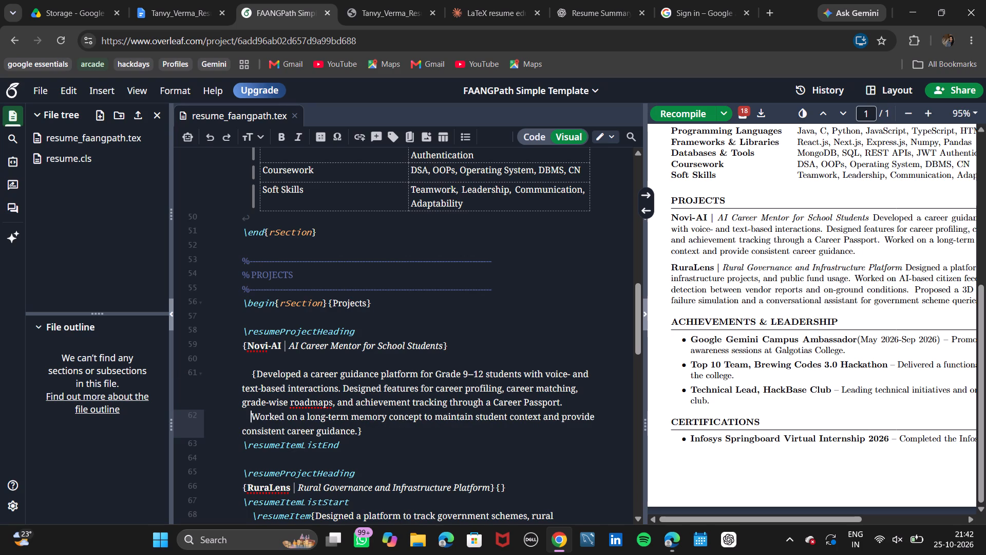
pyautogui.press('BackSpace')
pyautogui.press('BackSpace')
pyautogui.press('space')
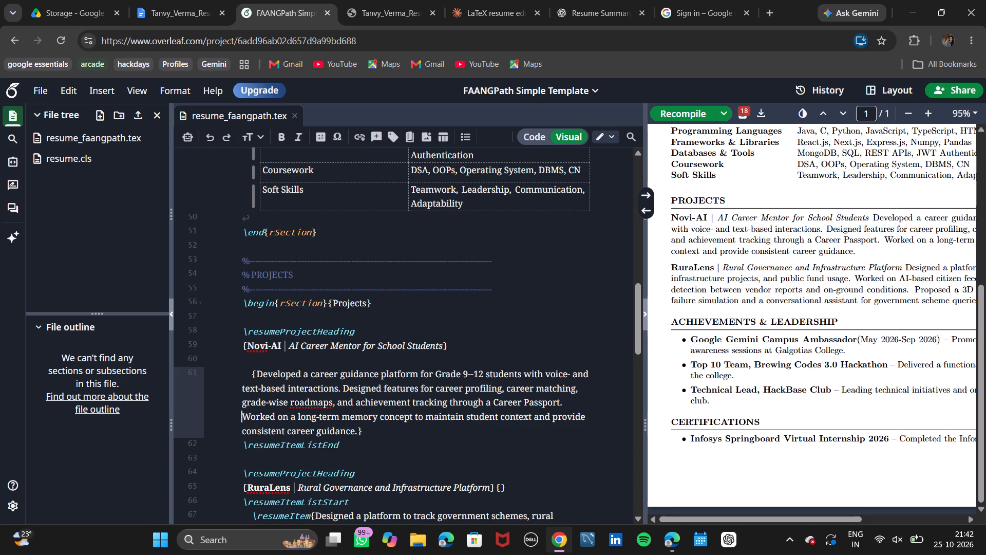
# Delete the \resumeItemListEnd command below the Novi-AI description.
pyautogui.moveTo(357, 448); pyautogui.dragTo(369, 443)
pyautogui.moveTo(369, 443); pyautogui.dragTo(372, 435)
pyautogui.press('BackSpace')
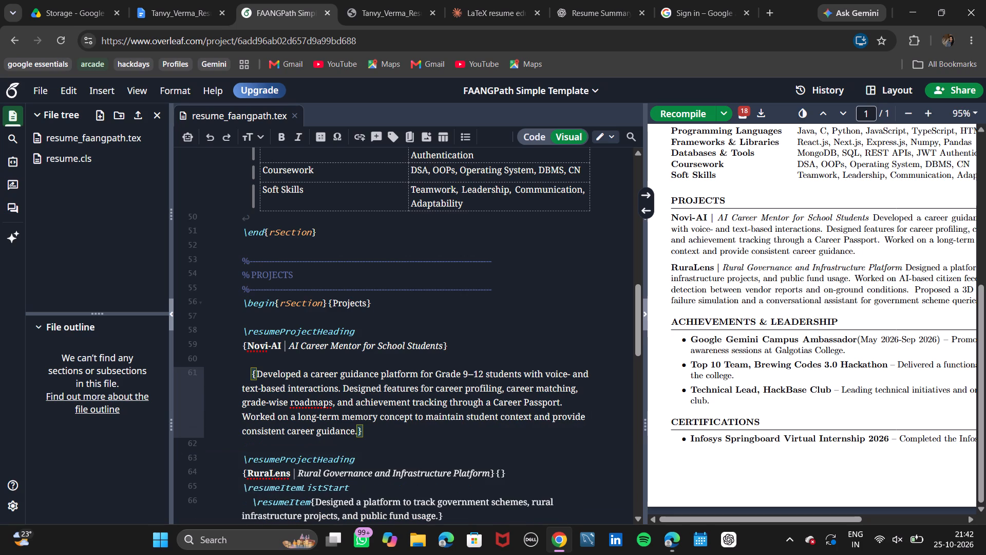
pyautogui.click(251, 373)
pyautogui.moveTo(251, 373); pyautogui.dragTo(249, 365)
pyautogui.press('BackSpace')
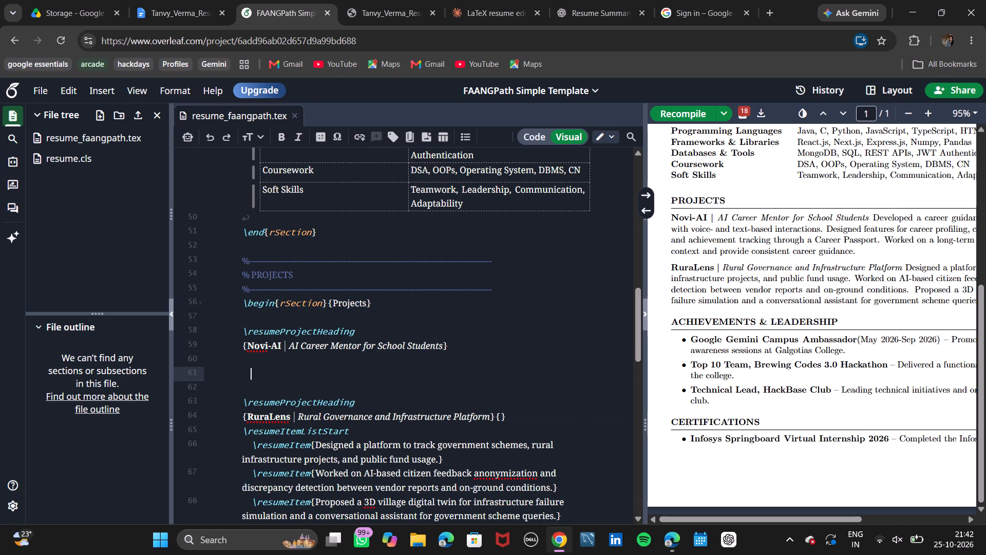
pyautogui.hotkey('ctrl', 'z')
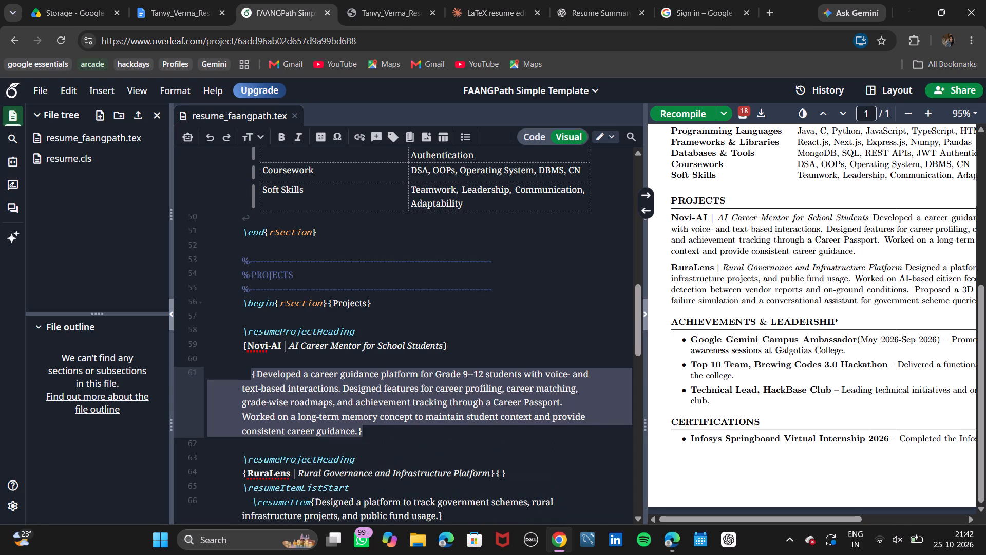
# Remove the indentation and blank line between the Novi-AI title and its description paragraph, and recompile the resume.
pyautogui.click(324, 376)
pyautogui.click(246, 376)
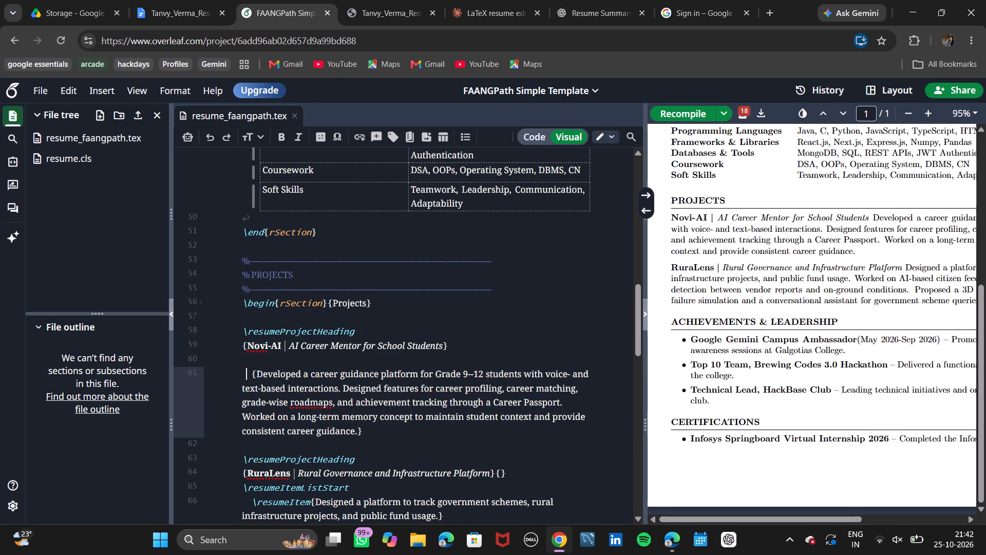
pyautogui.press('Right')
pyautogui.press('Right')
pyautogui.press('BackSpace')
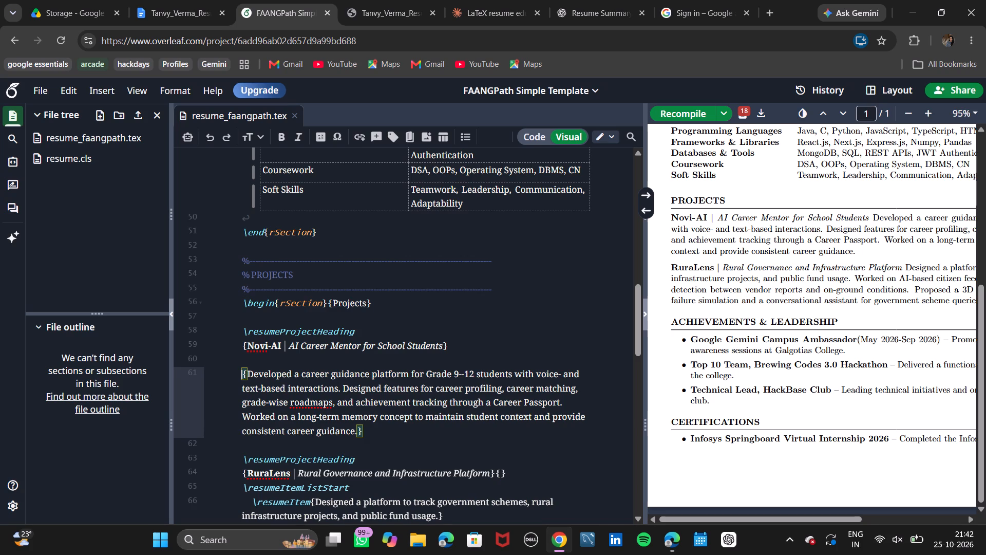
pyautogui.press('BackSpace')
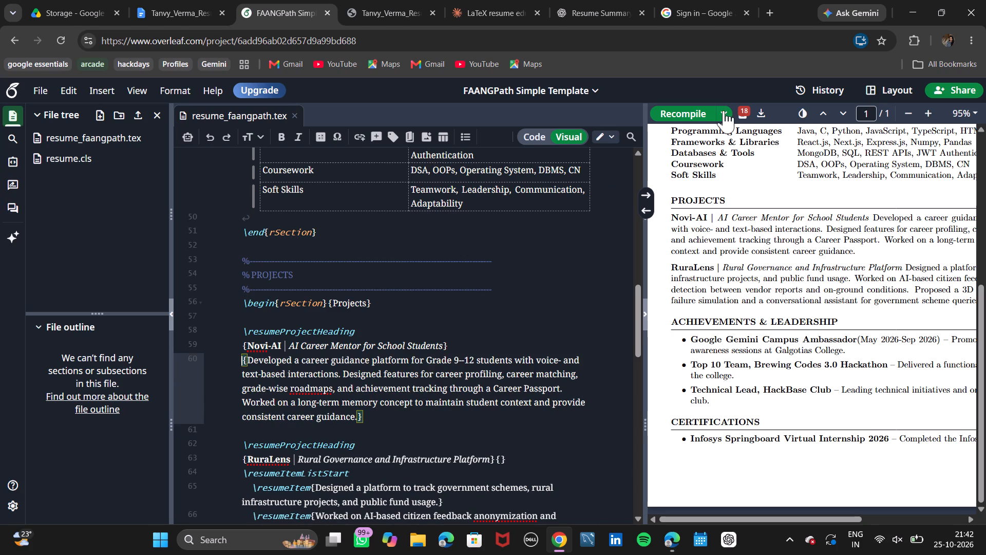
pyautogui.click(692, 111)
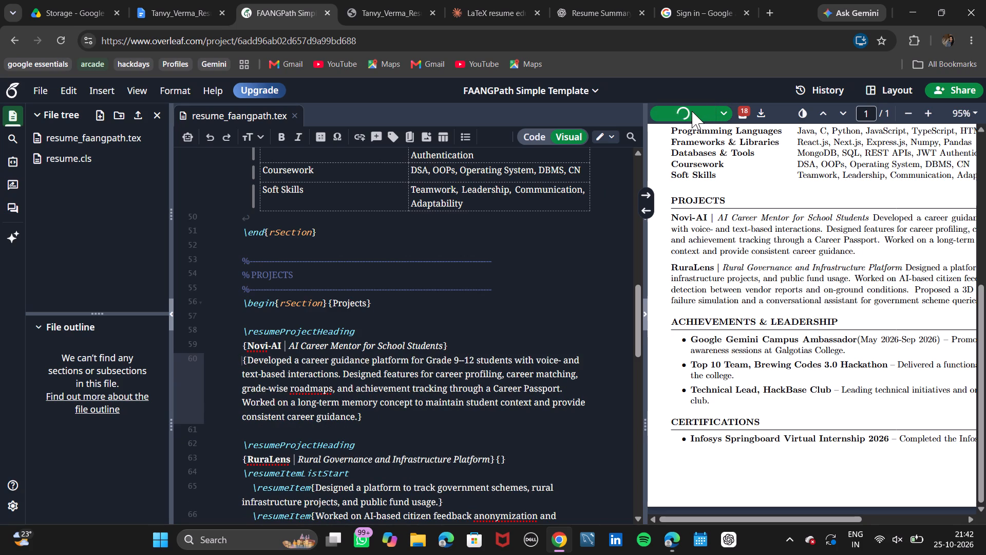
# Widen the compiled resume preview by narrowing the source editor.
pyautogui.moveTo(646, 353); pyautogui.dragTo(599, 350)
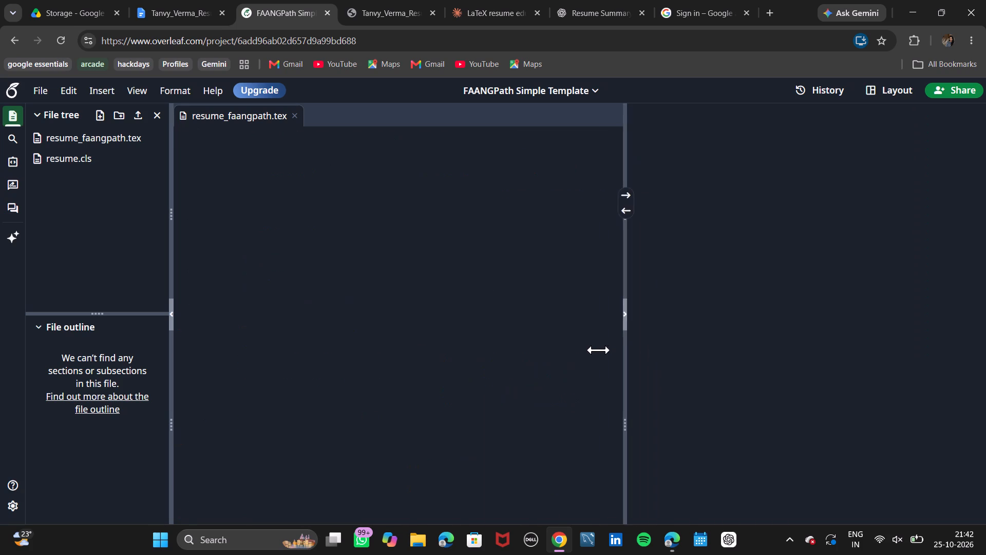
pyautogui.moveTo(599, 350); pyautogui.dragTo(590, 349)
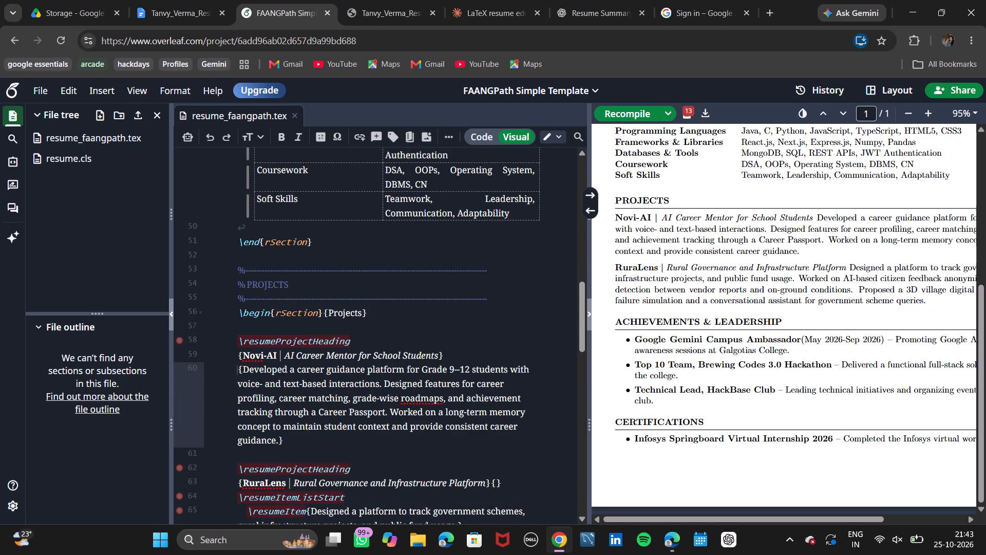
# Remove the curly braces enclosing Novi-AI's description paragraph and recompile the resume.
pyautogui.scroll(1, 454, 347)
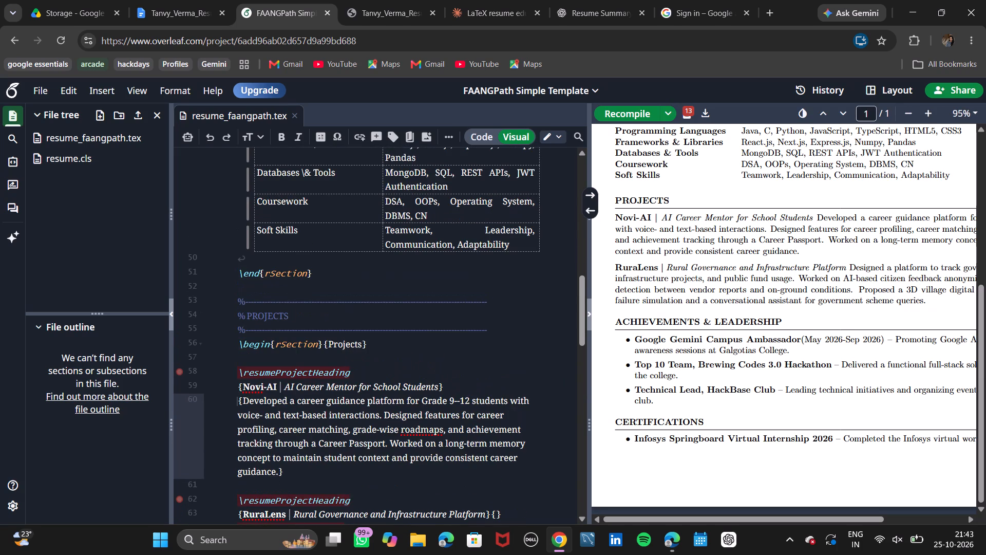
pyautogui.scroll(1, 454, 347)
pyautogui.click(304, 469)
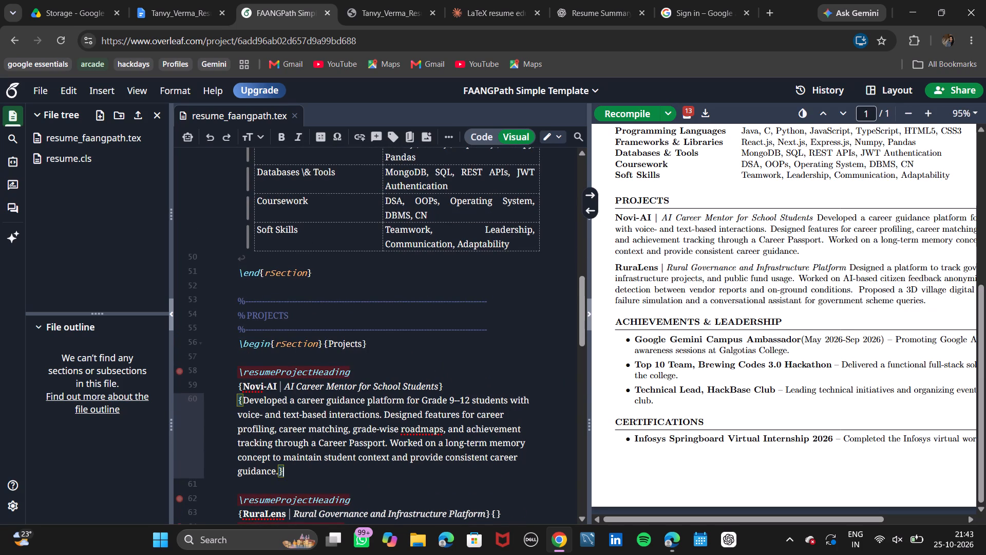
pyautogui.press('BackSpace')
pyautogui.click(241, 398)
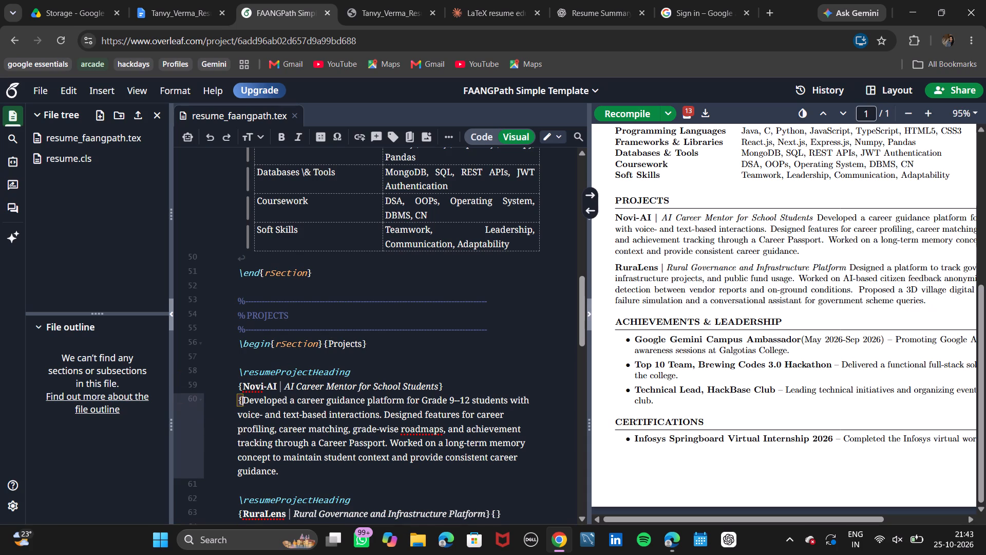
pyautogui.press('BackSpace')
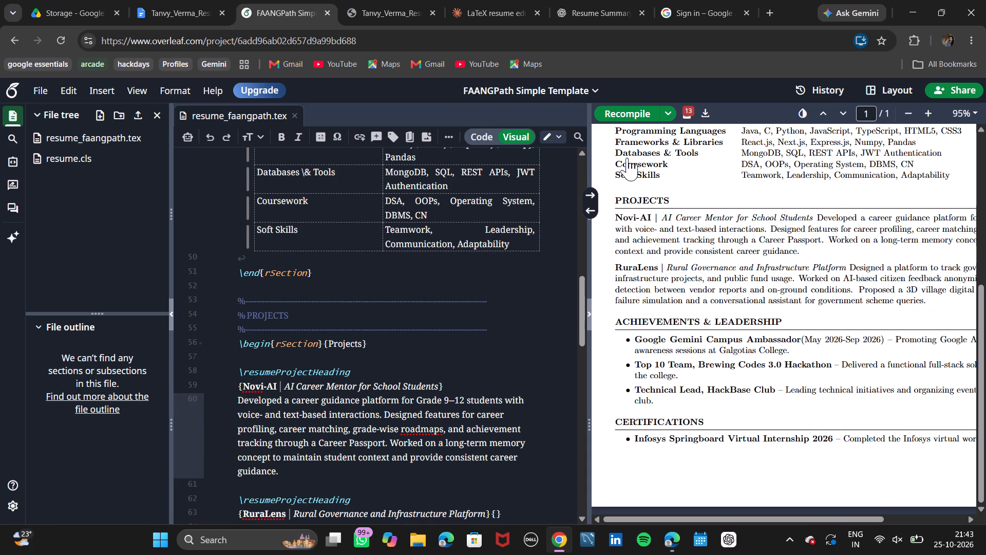
pyautogui.click(638, 116)
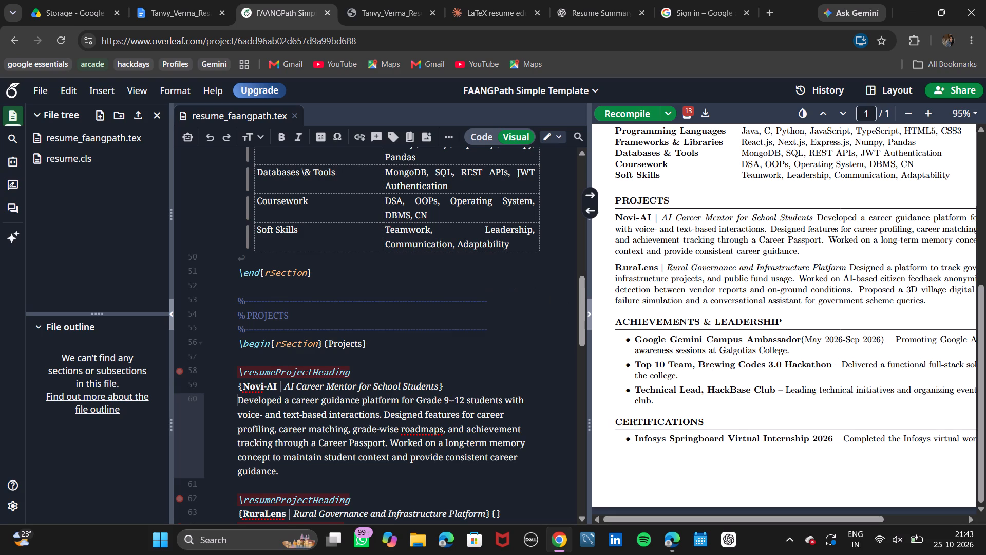
# Copy the \bf command from the B.Tech entry in EDUCATION, insert it before Novi-AI in the project title, and recompile.
pyautogui.scroll(1, 449, 326)
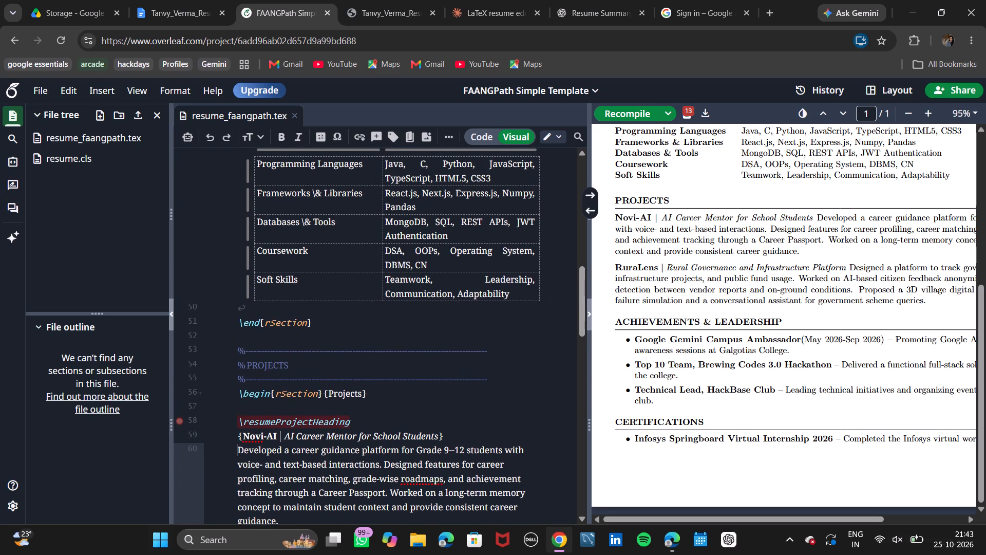
pyautogui.scroll(4, 449, 326)
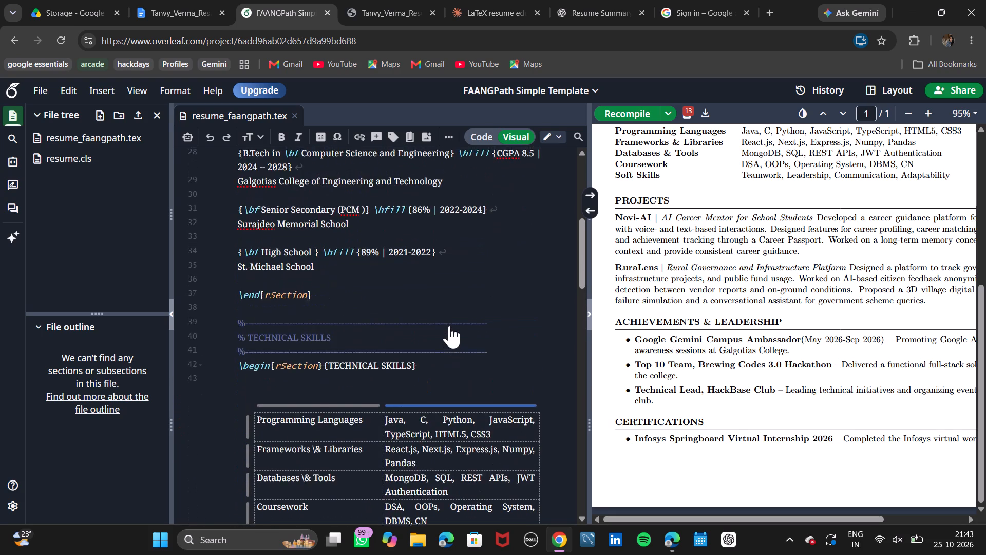
pyautogui.scroll(1, 449, 326)
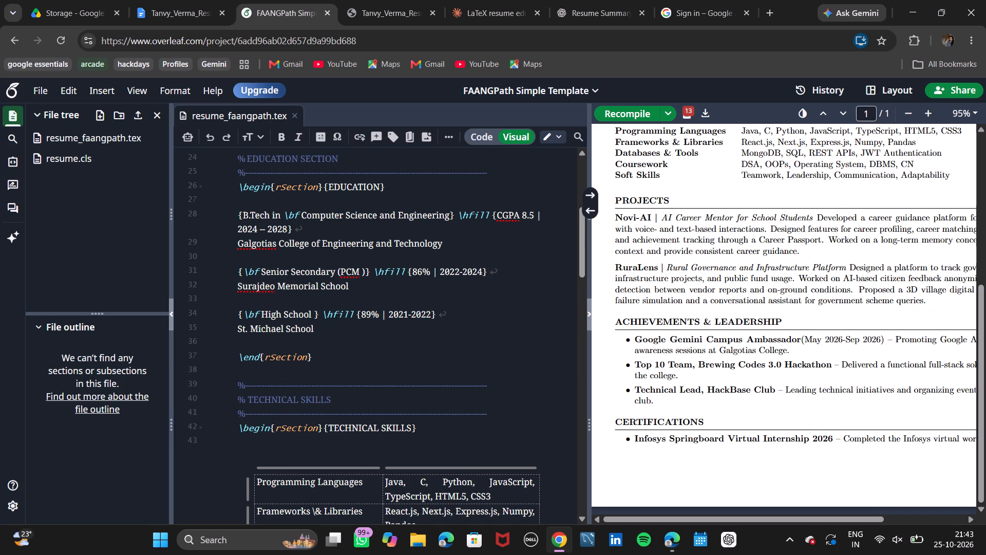
pyautogui.moveTo(301, 215); pyautogui.dragTo(286, 213)
pyautogui.moveTo(286, 213); pyautogui.dragTo(285, 213)
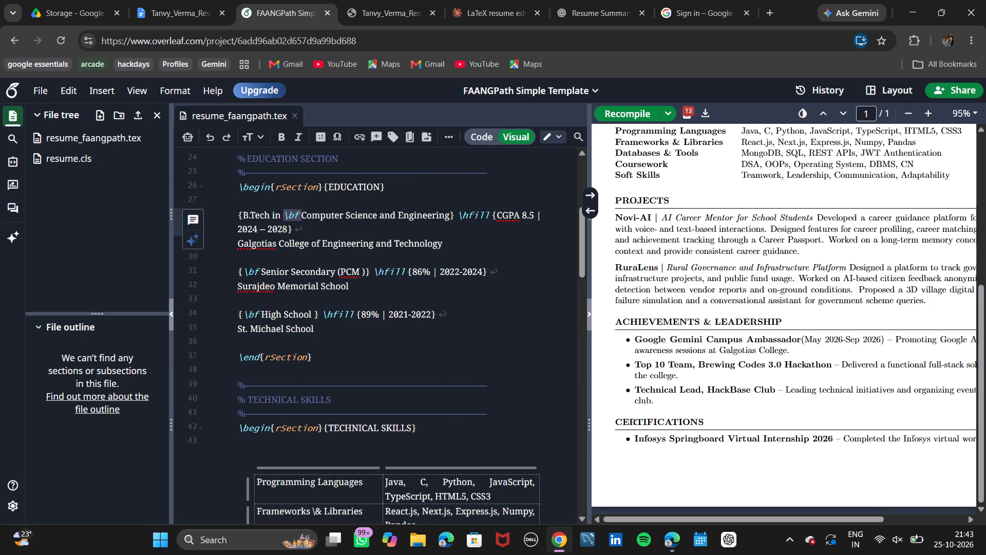
pyautogui.hotkey('ctrl', 'c')
pyautogui.click(405, 354)
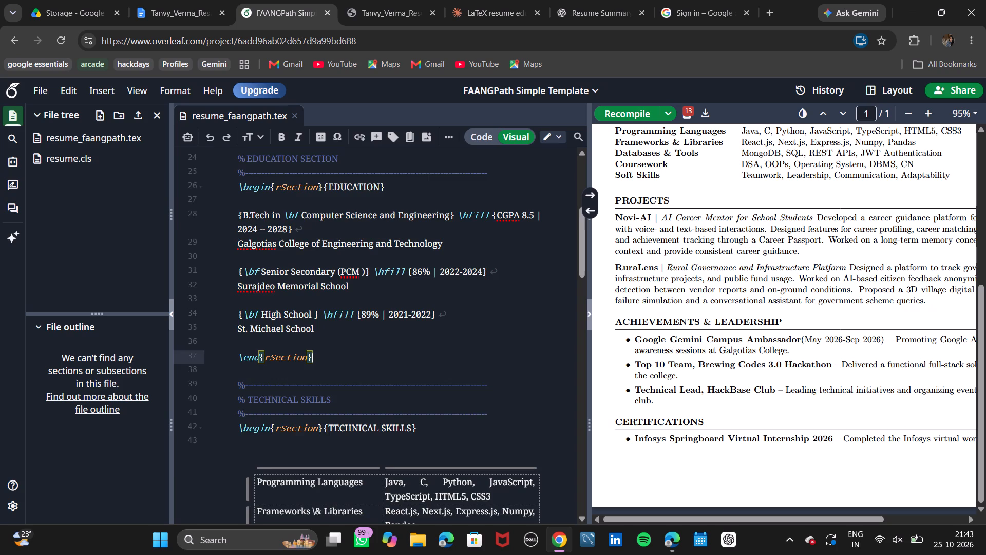
pyautogui.scroll(-5, 405, 354)
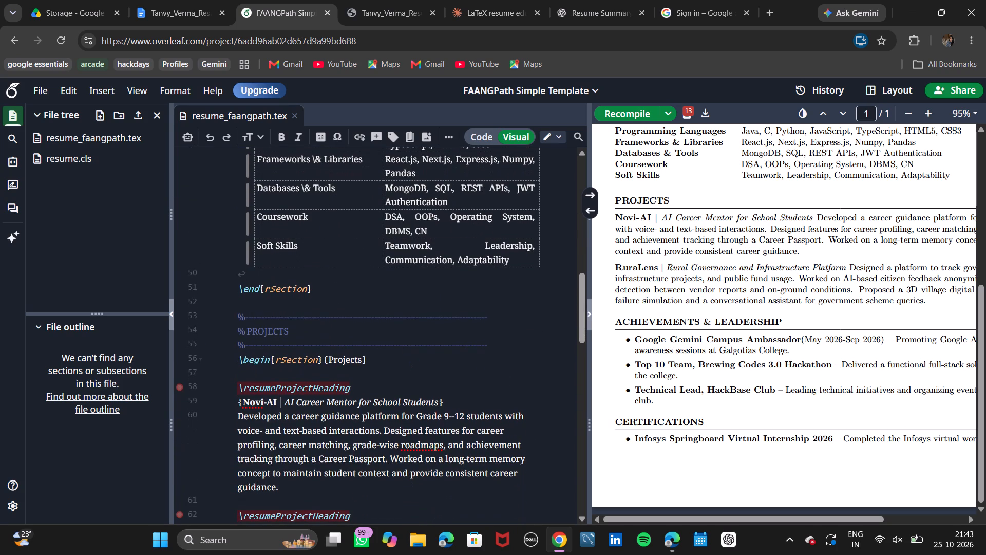
pyautogui.click(243, 404)
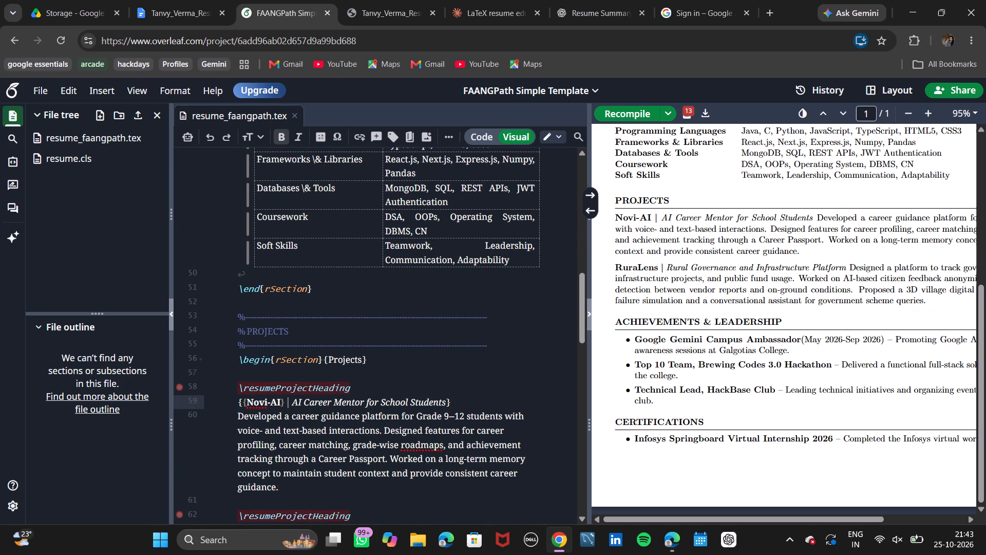
pyautogui.hotkey('ctrl', 'v')
pyautogui.press('space')
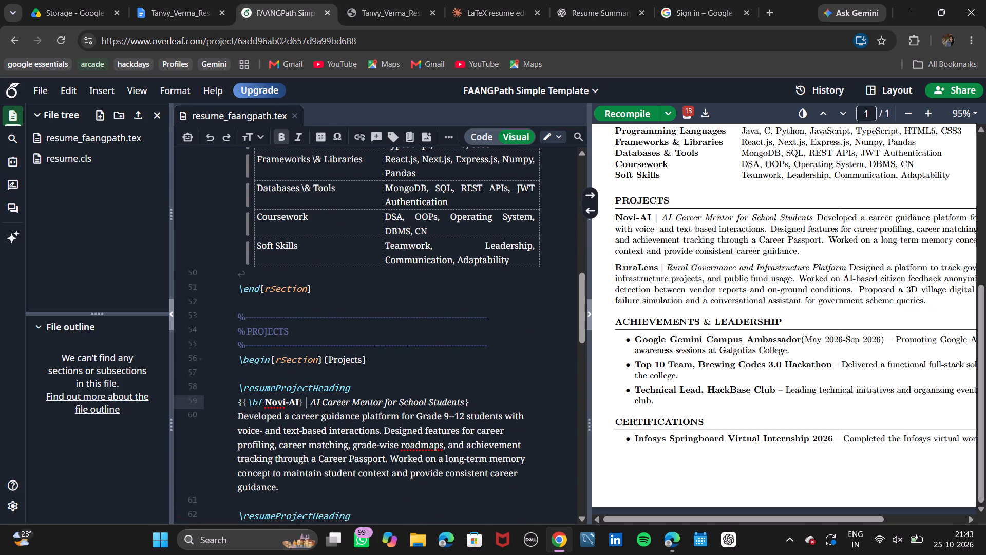
pyautogui.click(637, 107)
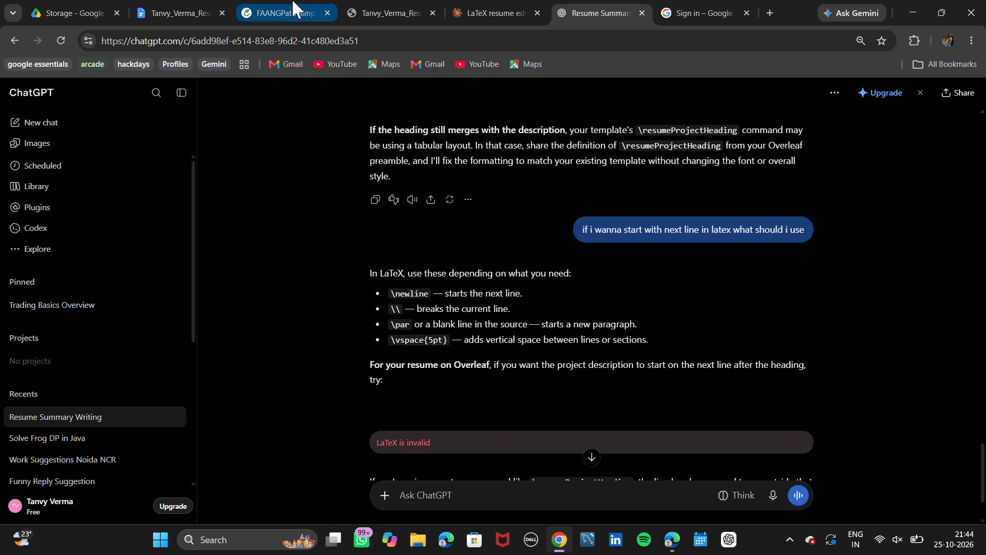
pyautogui.click(292, 0)
pyautogui.click(492, 316)
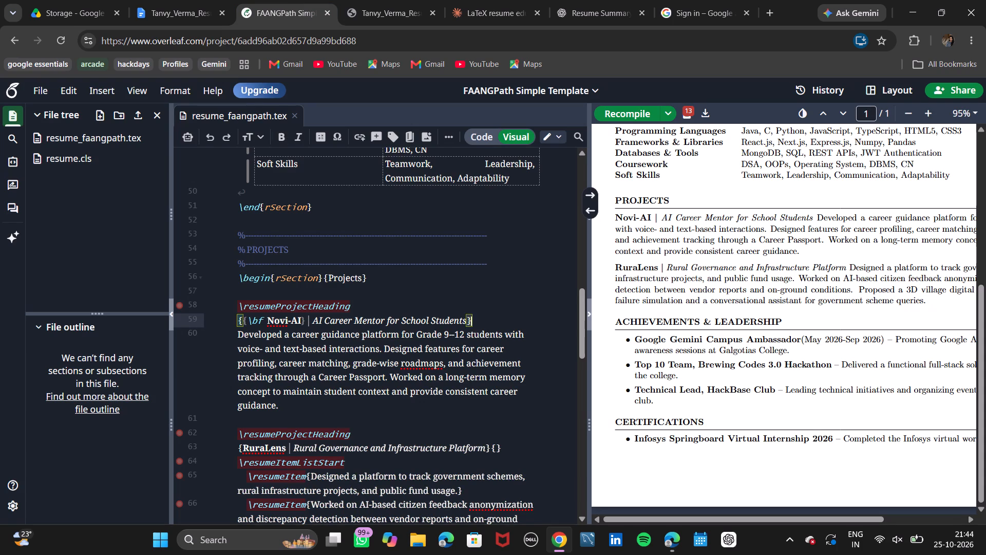
pyautogui.press('Return')
pyautogui.hotkey('ctrl', 'v')
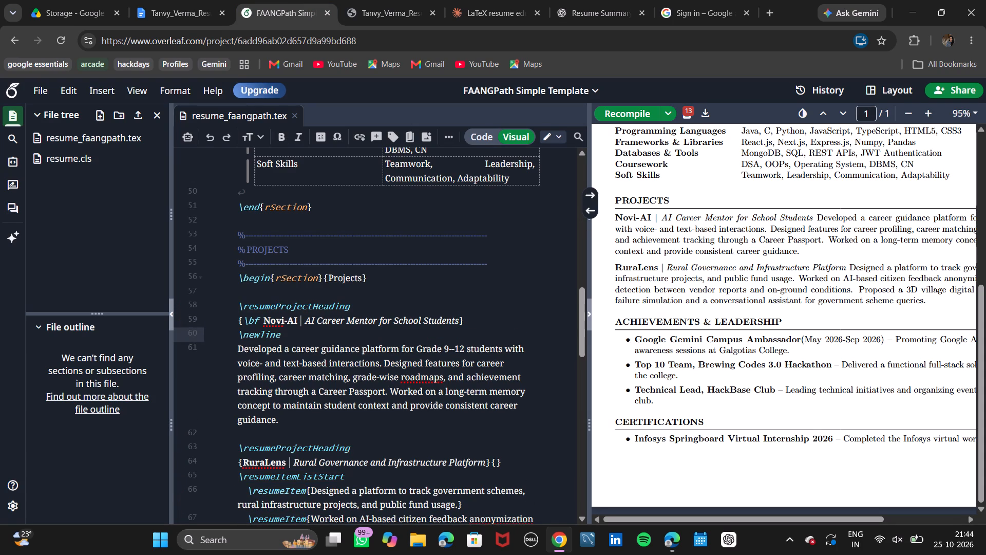
pyautogui.click(630, 112)
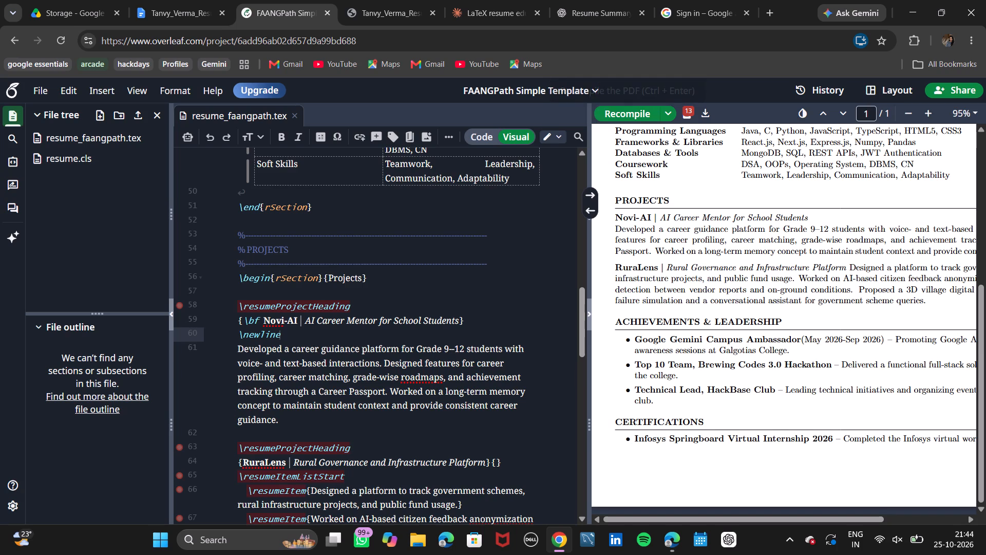
# Delete the \resumeProjectHeading commands above the RuraLens and Novi-AI titles.
pyautogui.scroll(-1, 387, 404)
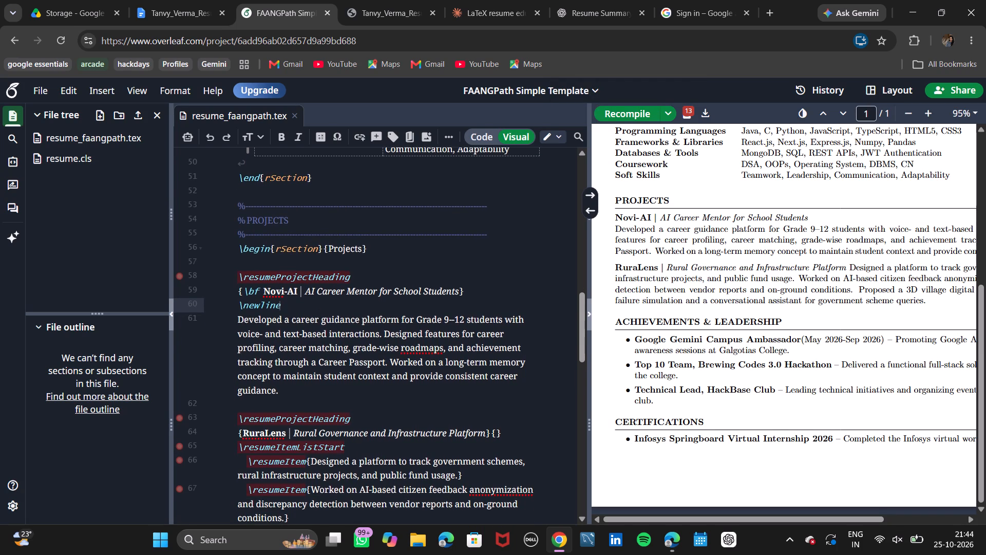
pyautogui.scroll(-1, 381, 420)
pyautogui.moveTo(361, 300); pyautogui.dragTo(355, 289)
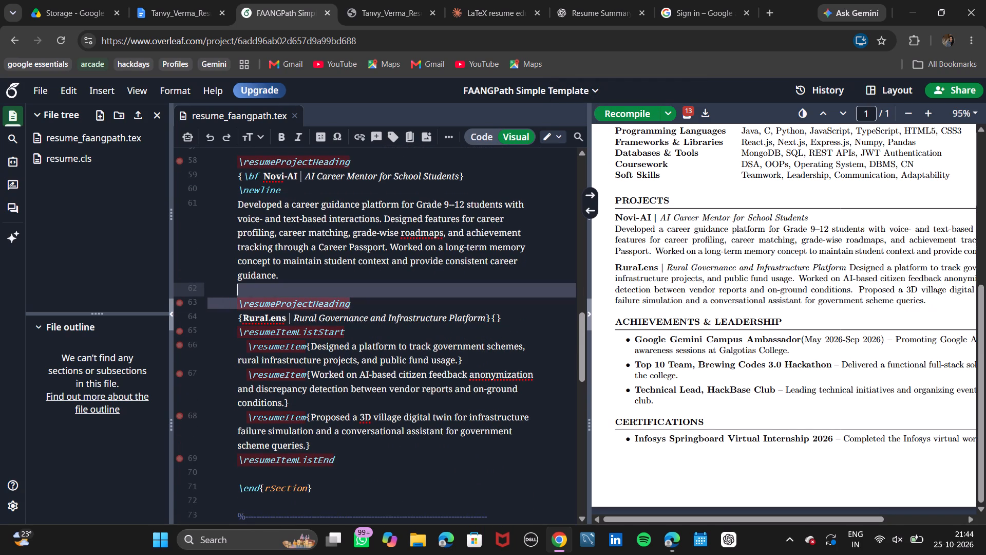
pyautogui.moveTo(355, 289); pyautogui.dragTo(353, 288)
pyautogui.press('BackSpace')
pyautogui.scroll(1, 356, 186)
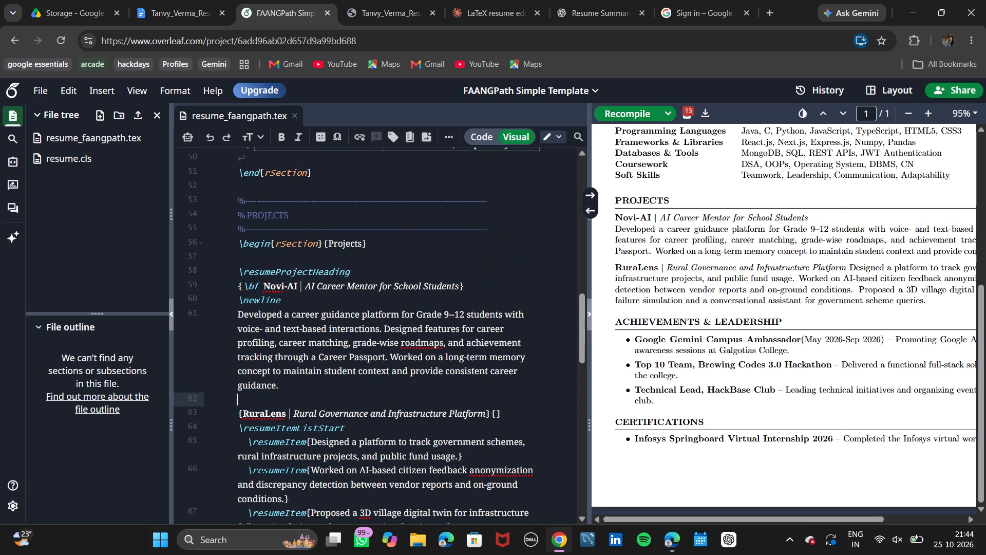
pyautogui.moveTo(359, 268); pyautogui.dragTo(326, 258)
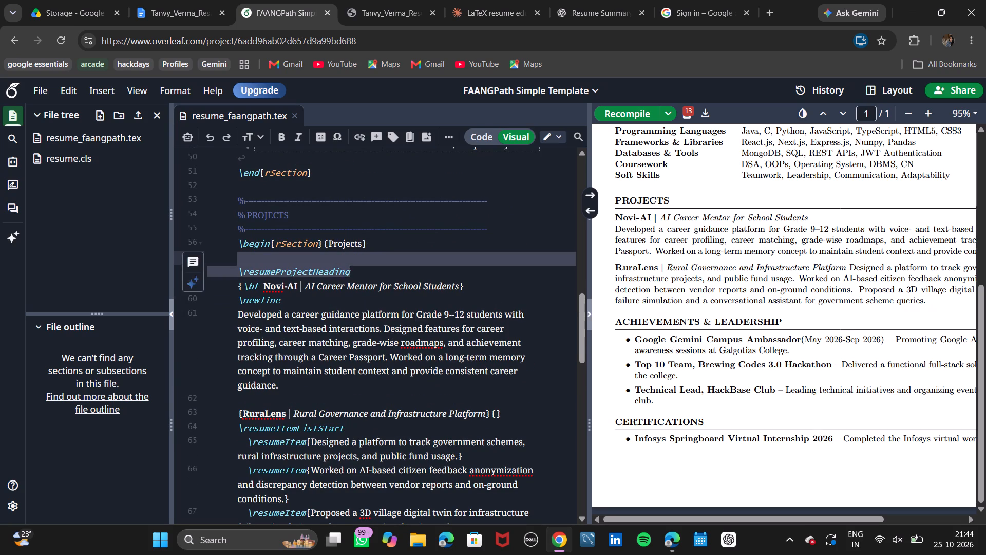
pyautogui.press('BackSpace')
# Copy the {\bf opening from the Novi-AI title before RuraLens, and replace that title's trailing empty braces with one closing brace.
pyautogui.scroll(-1, 409, 386)
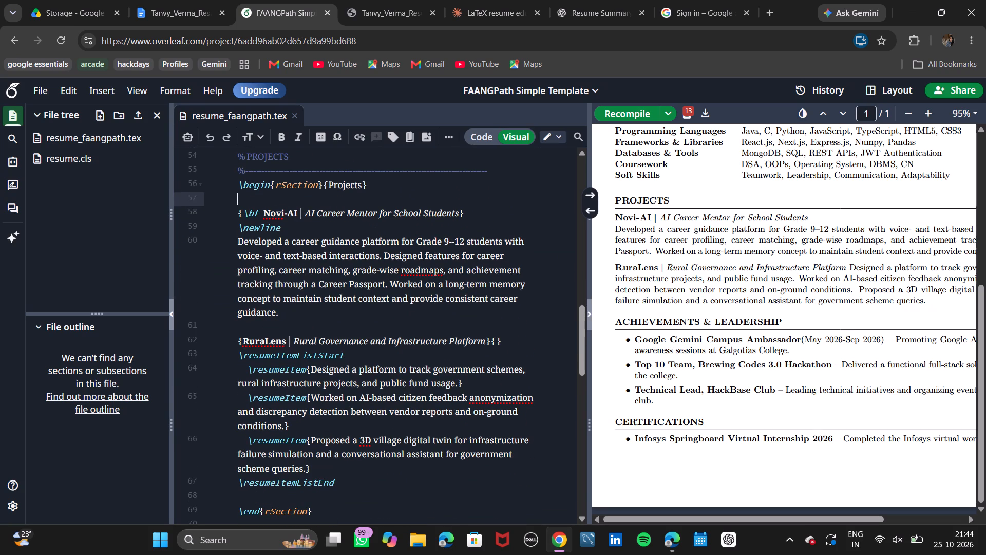
pyautogui.moveTo(261, 210); pyautogui.dragTo(242, 211)
pyautogui.hotkey('ctrl', 'c')
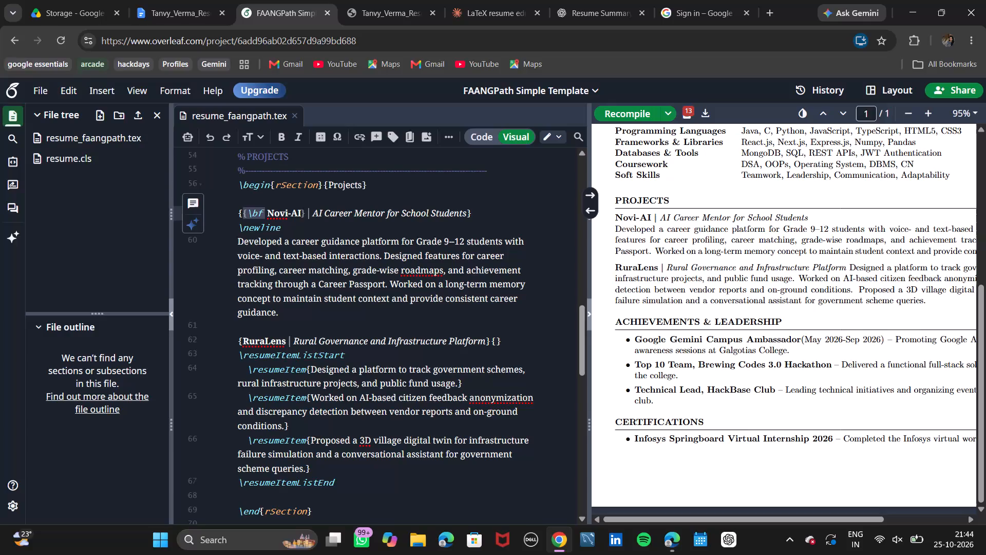
pyautogui.click(243, 340)
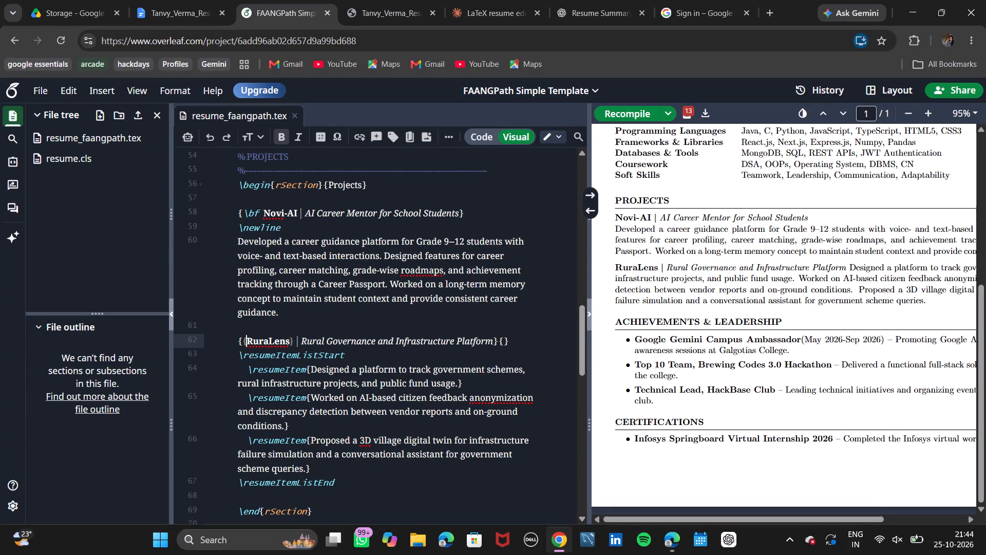
pyautogui.hotkey('ctrl', 'v')
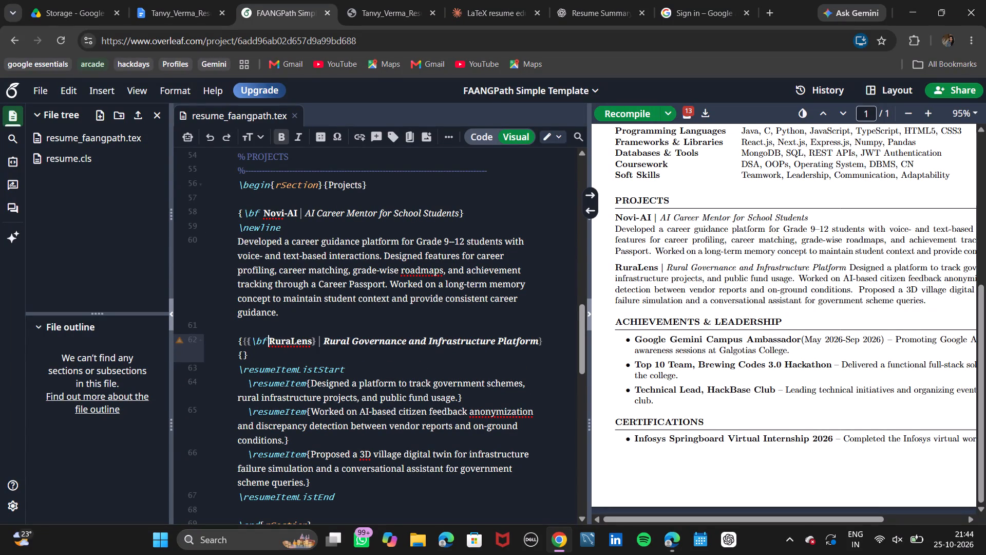
pyautogui.click(286, 359)
pyautogui.press('BackSpace')
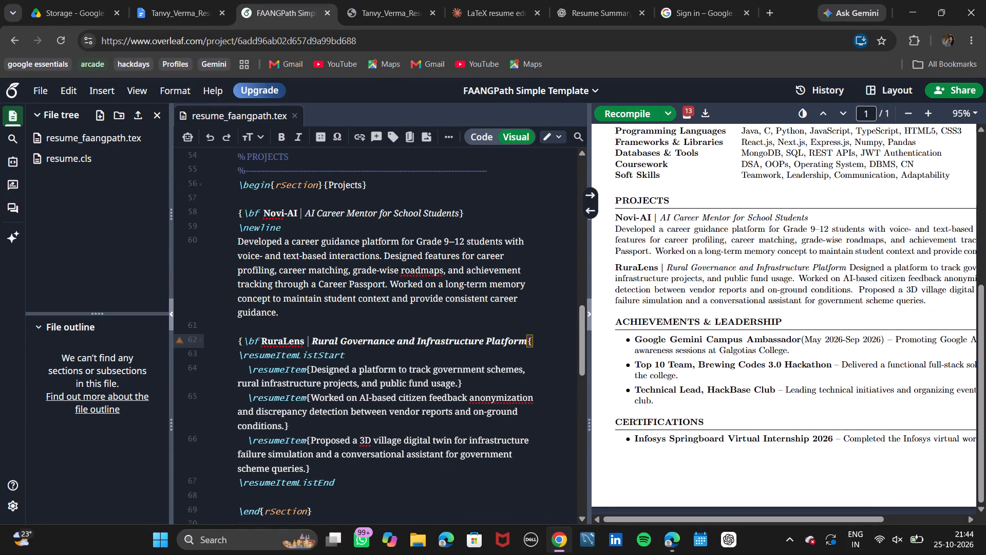
pyautogui.press('BackSpace')
pyautogui.hotkey('shift', '}')
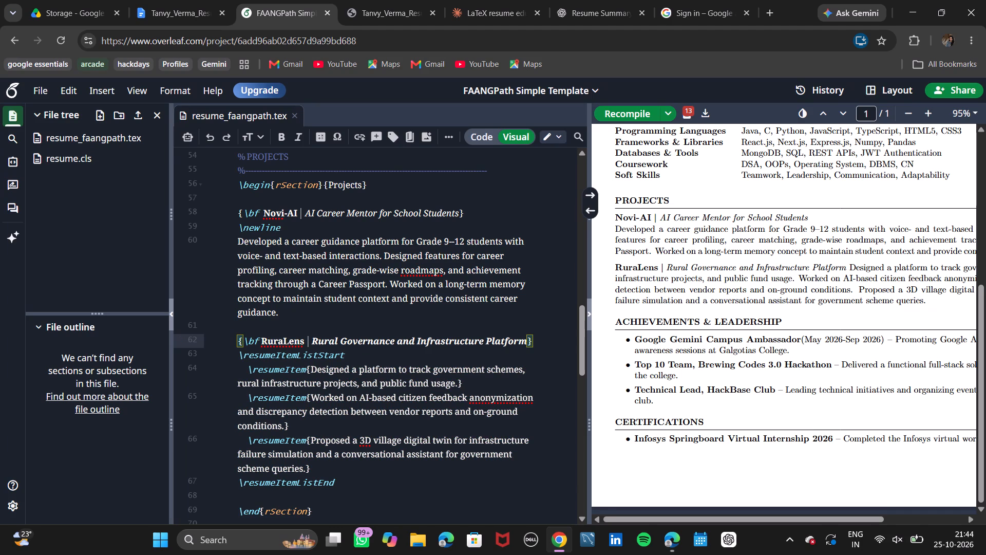
# Remove \resumeItemListStart and the first \resumeItem command from RuraLens, along with the closing brace after "public fund usage.".
pyautogui.moveTo(241, 356); pyautogui.dragTo(304, 368)
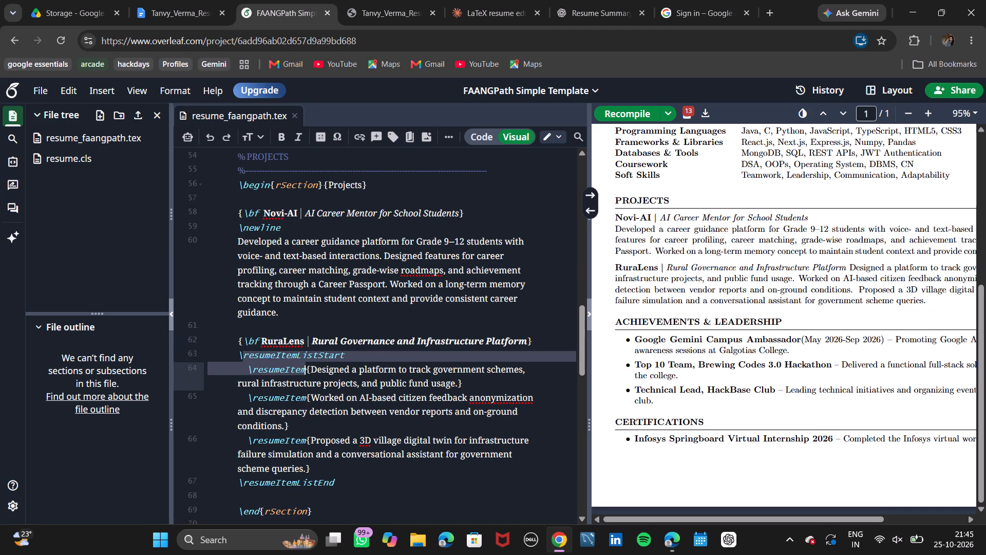
pyautogui.moveTo(304, 368); pyautogui.dragTo(305, 368)
pyautogui.press('BackSpace')
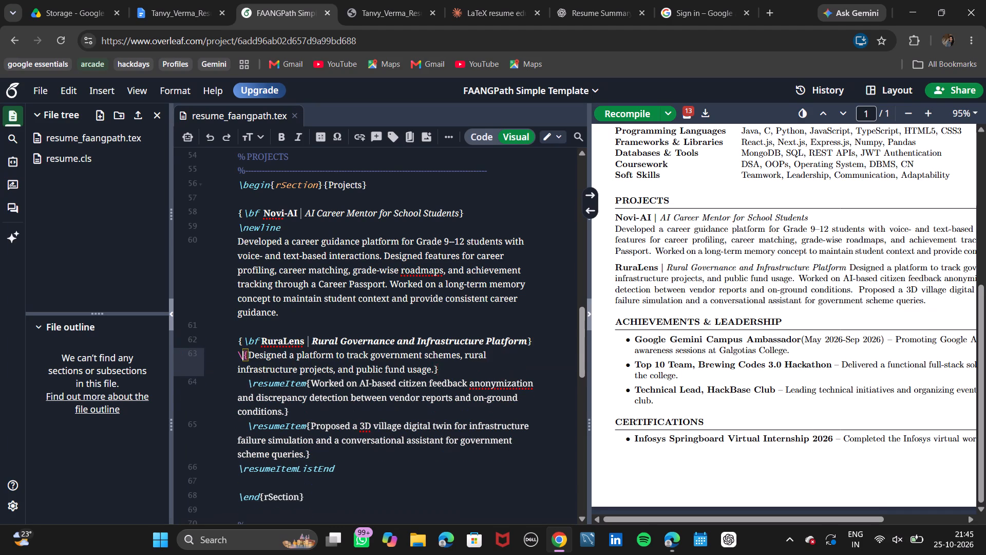
pyautogui.press('BackSpace')
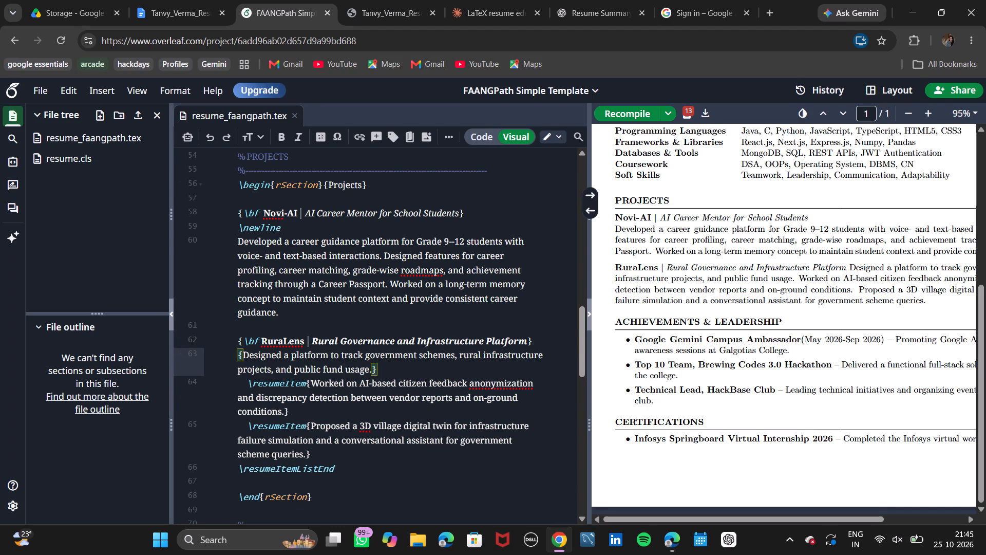
pyautogui.click(384, 369)
pyautogui.press('BackSpace')
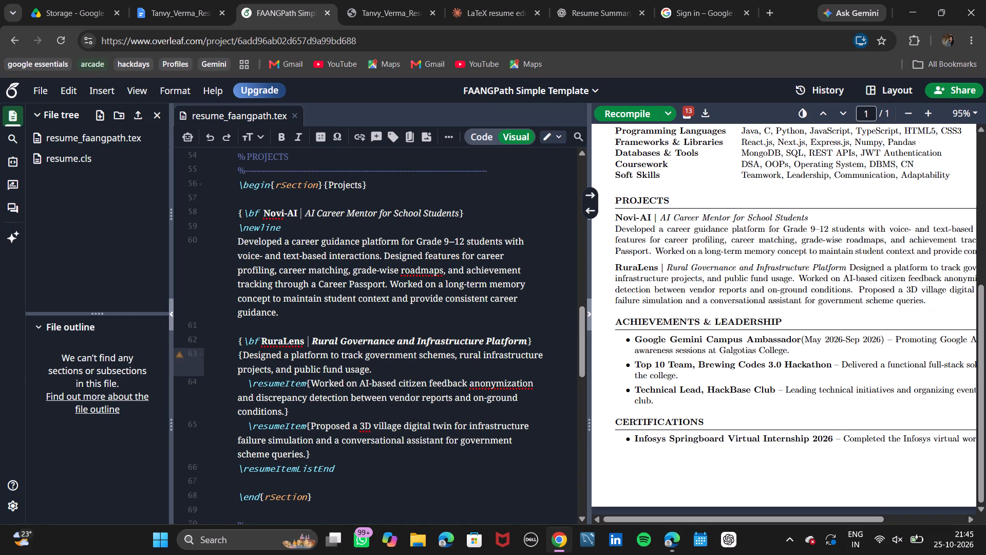
# Merge RuraLens's second and third \resumeItem entries into its description paragraph, removing their commands and the braces between sentences.
pyautogui.moveTo(307, 384); pyautogui.dragTo(381, 369)
pyautogui.press('BackSpace')
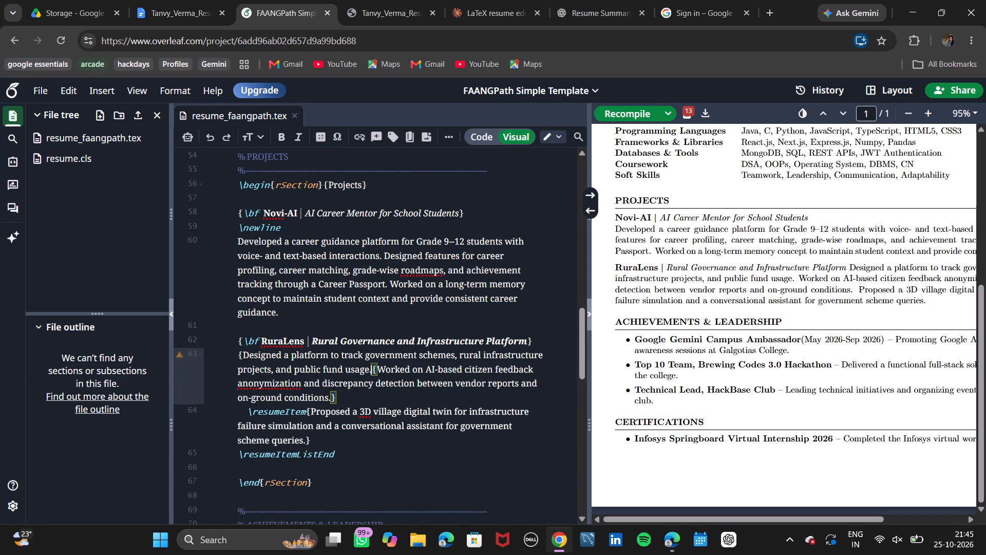
pyautogui.press('Right')
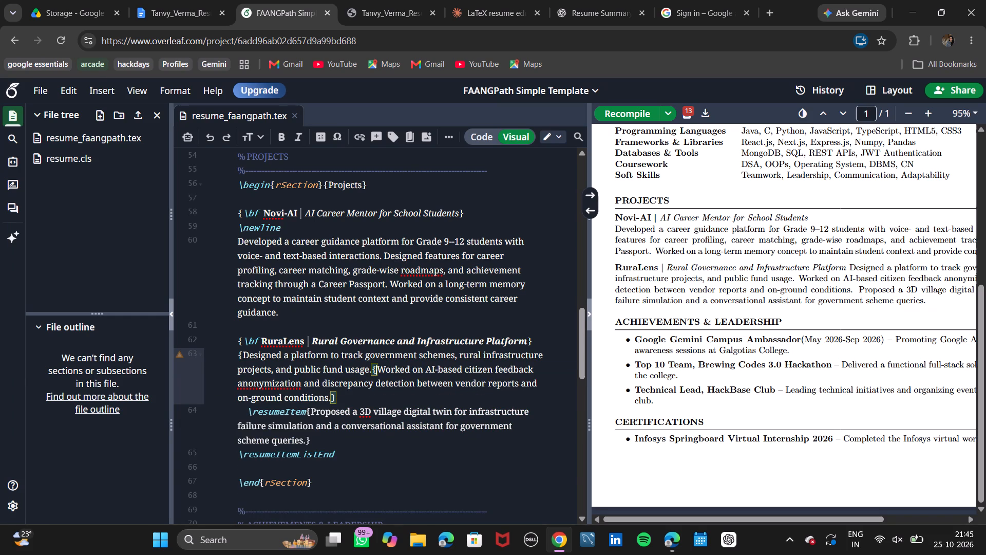
pyautogui.press('BackSpace')
pyautogui.press('space')
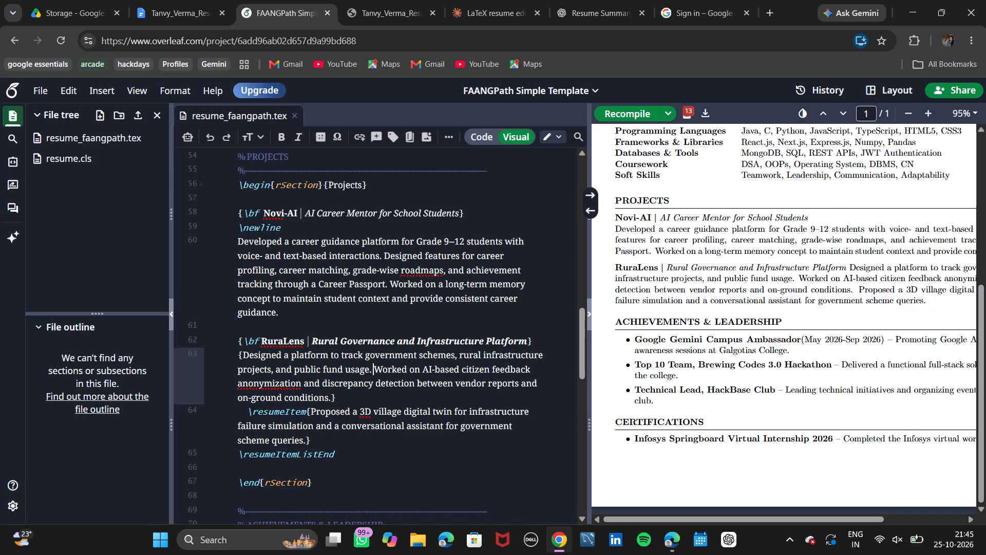
pyautogui.moveTo(308, 412); pyautogui.dragTo(345, 403)
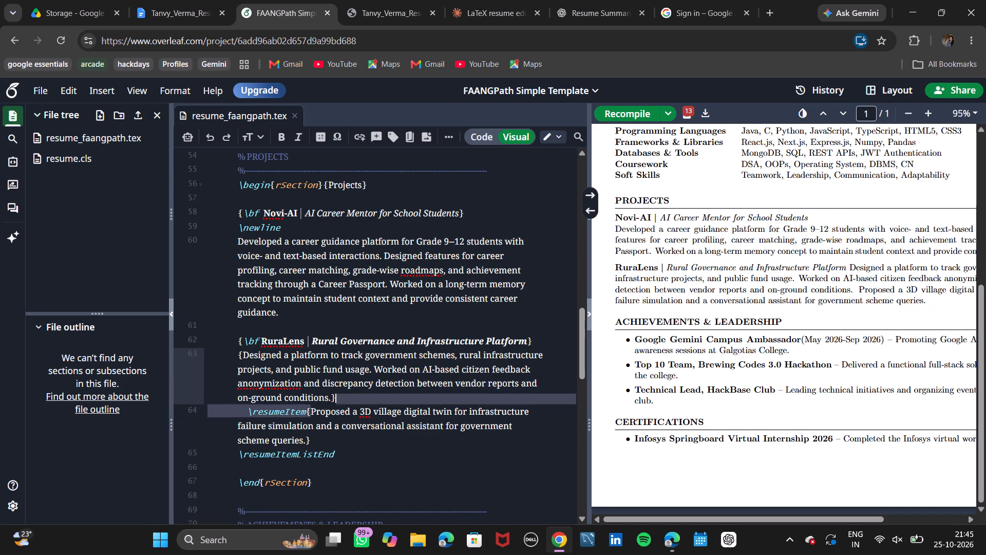
pyautogui.moveTo(345, 403); pyautogui.dragTo(348, 396)
pyautogui.press('BackSpace')
pyautogui.press('BackSpace')
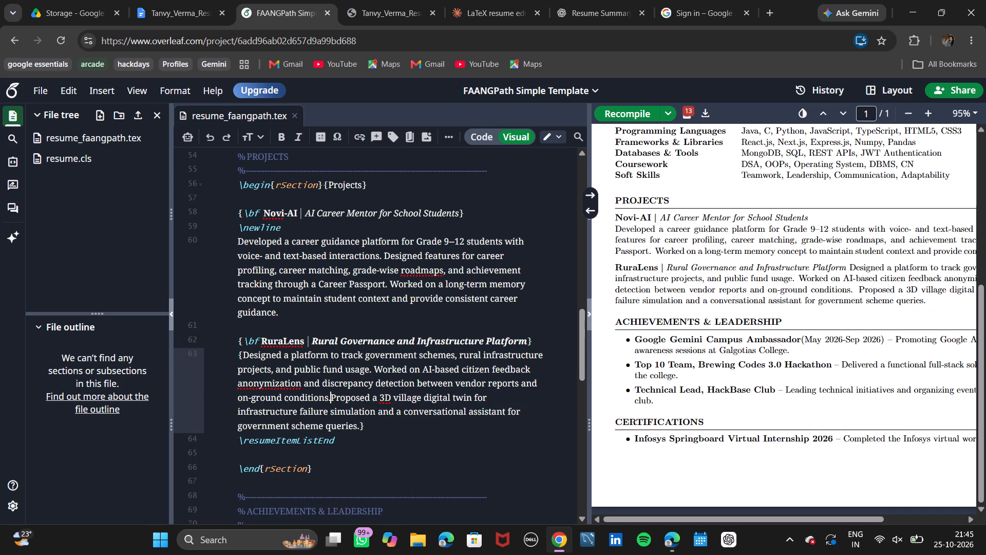
pyautogui.press('space')
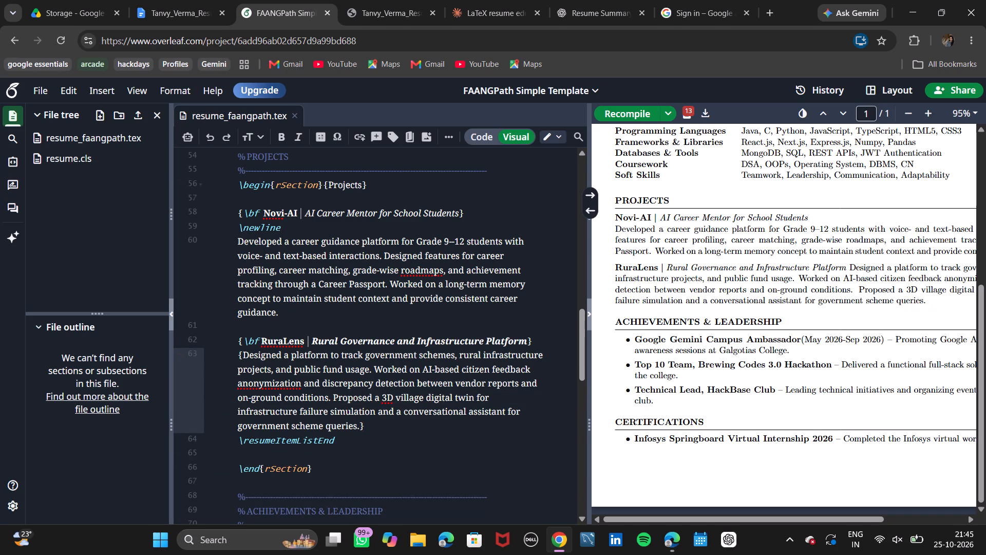
# Delete the \resumeItemListEnd command below the RuraLens description.
pyautogui.moveTo(363, 441); pyautogui.dragTo(377, 424)
pyautogui.press('BackSpace')
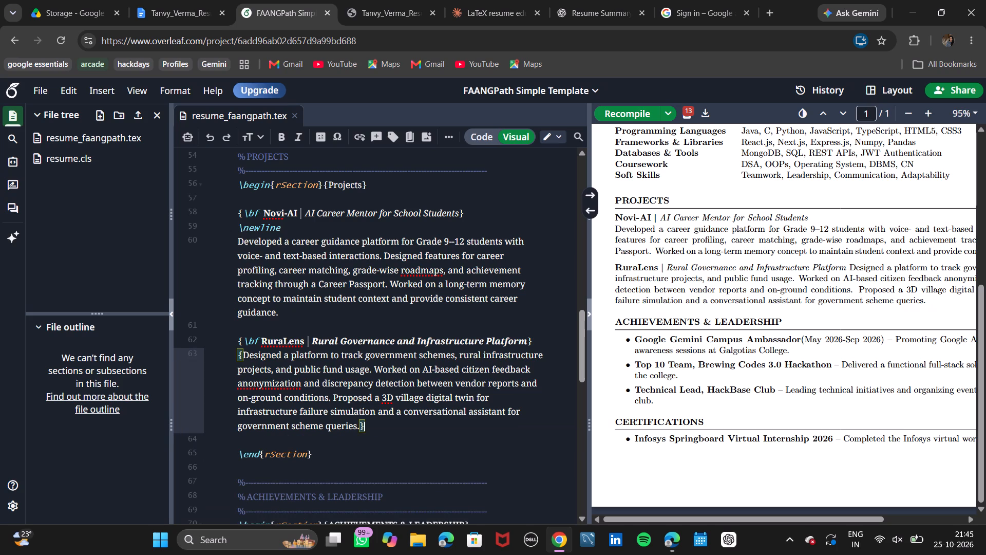
pyautogui.moveTo(335, 451); pyautogui.dragTo(309, 449)
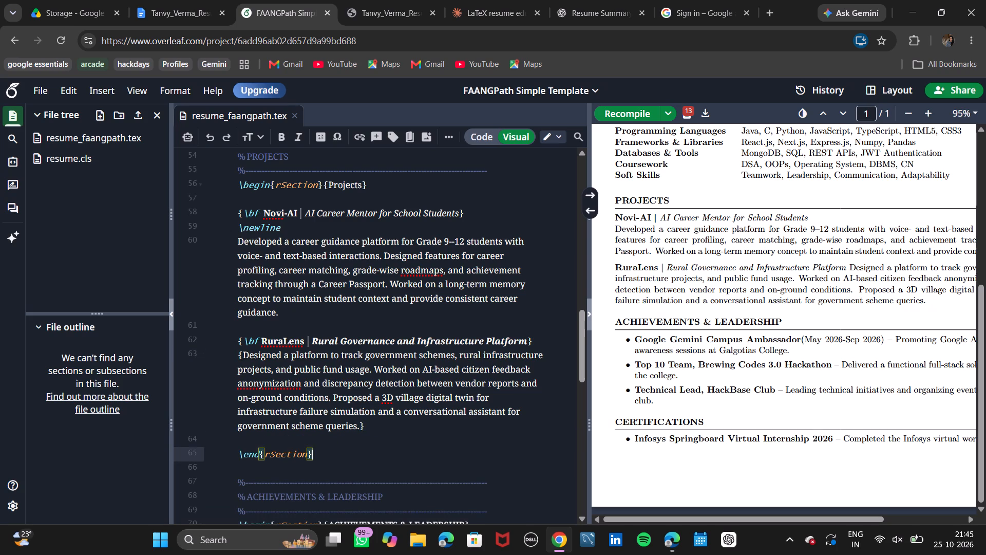
pyautogui.moveTo(309, 449); pyautogui.dragTo(281, 439)
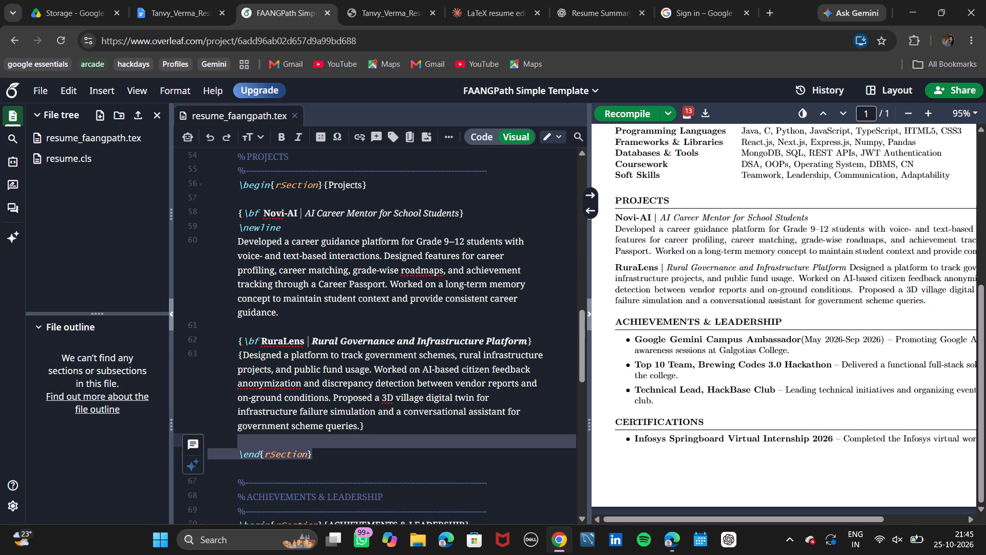
pyautogui.click(374, 448)
pyautogui.moveTo(374, 448); pyautogui.dragTo(312, 438)
pyautogui.click(312, 438)
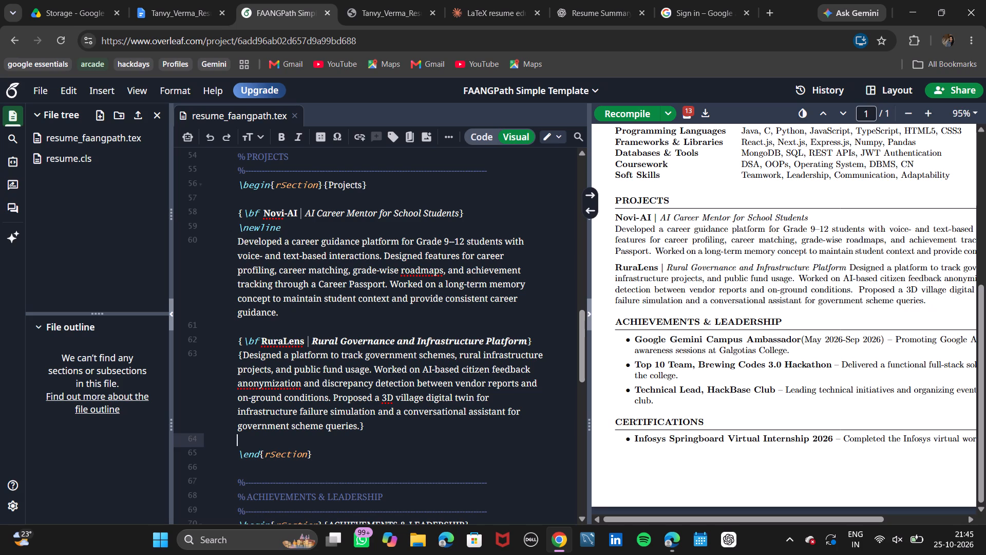
# Copy the \newline command from below the Novi-AI title onto a new line below the RuraLens title and recompile.
pyautogui.moveTo(288, 227); pyautogui.dragTo(239, 227)
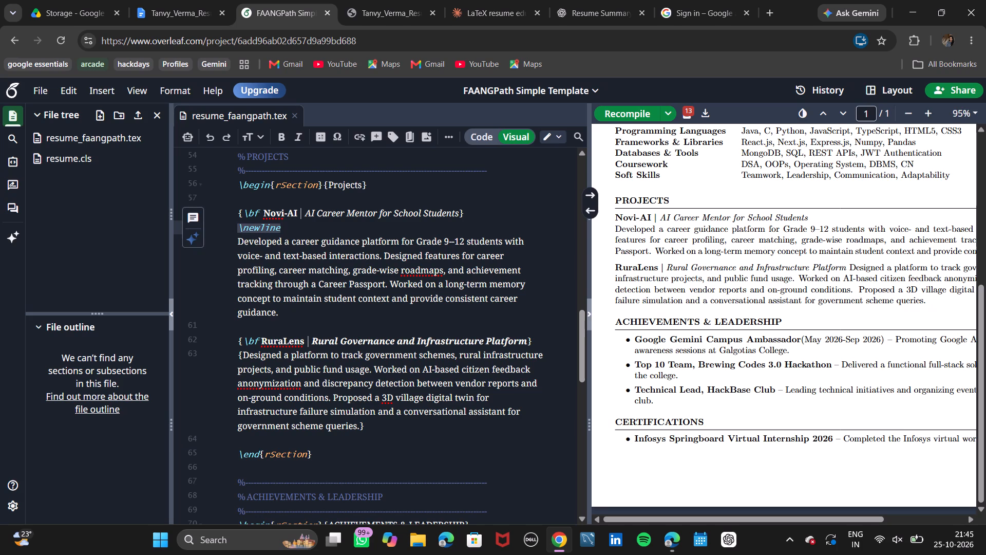
pyautogui.hotkey('ctrl', 'c')
pyautogui.click(537, 337)
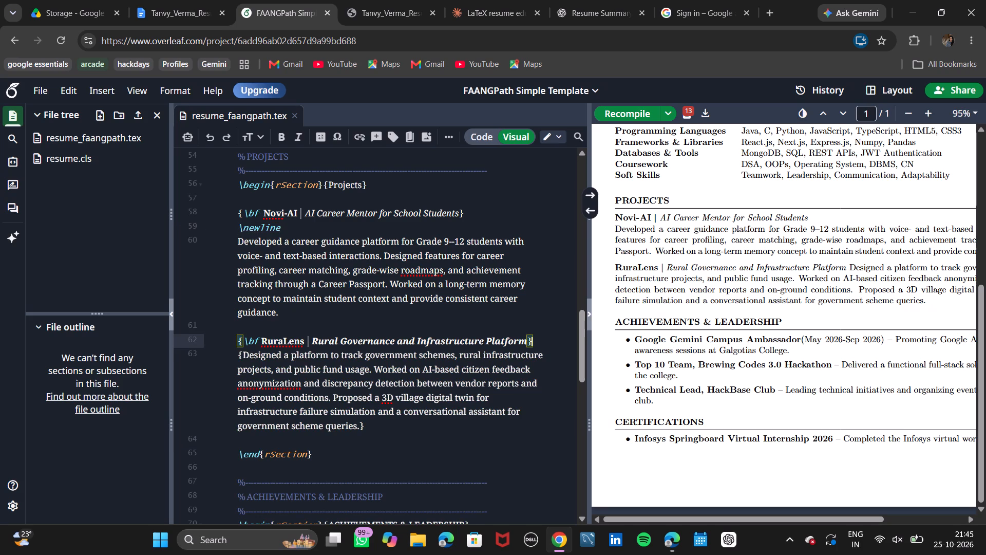
pyautogui.press('Return')
pyautogui.hotkey('ctrl', 'v')
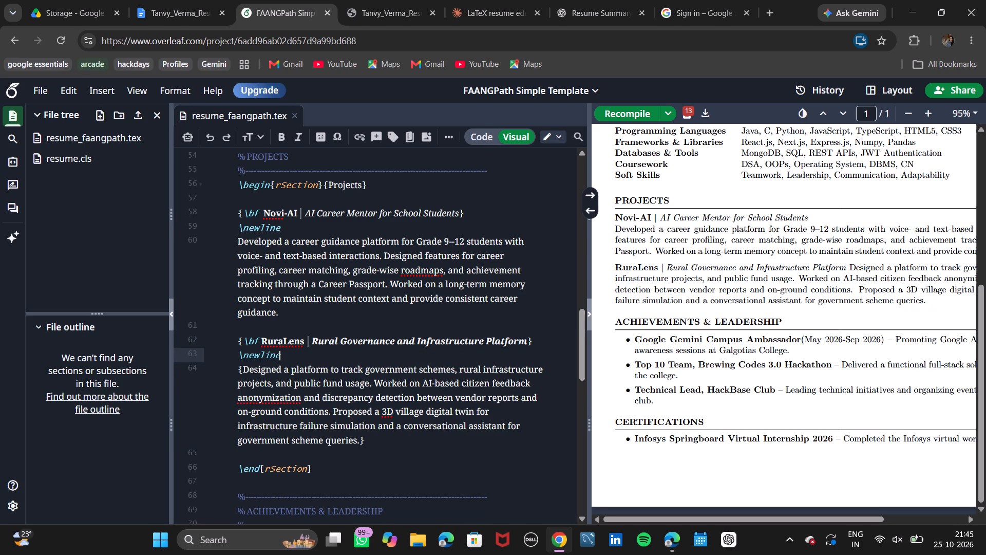
pyautogui.click(635, 113)
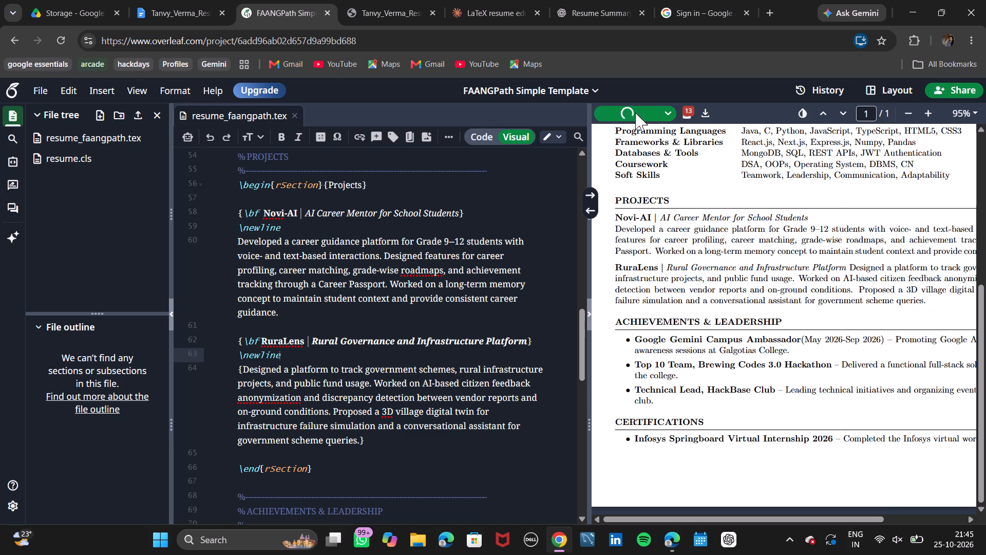
pyautogui.click(261, 341)
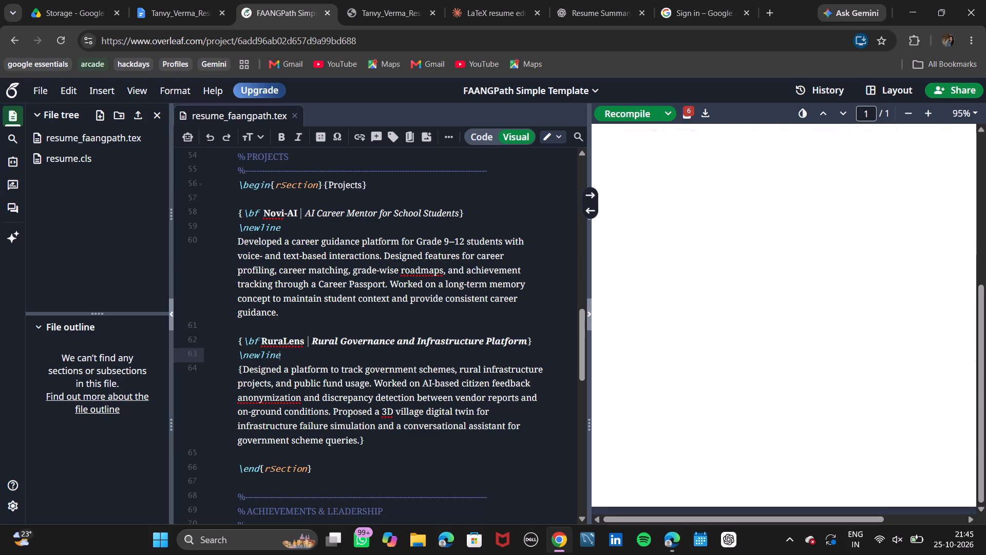
pyautogui.press('space')
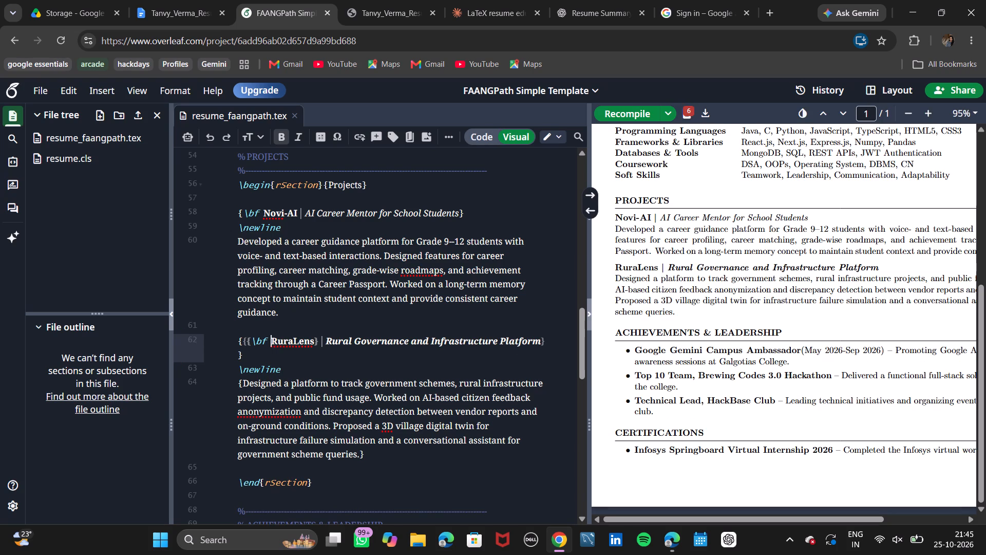
pyautogui.click(252, 343)
pyautogui.press('BackSpace')
pyautogui.press('BackSpace')
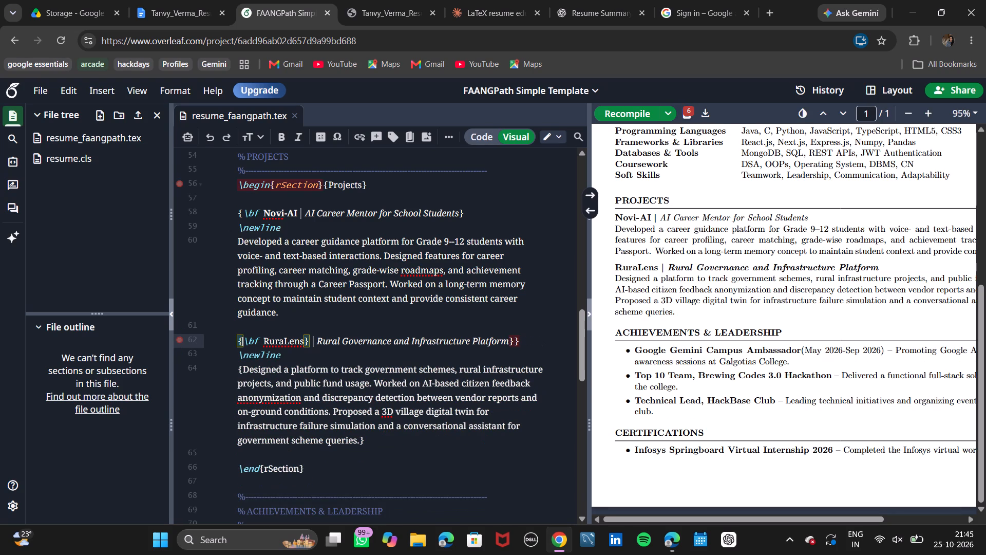
pyautogui.click(367, 362)
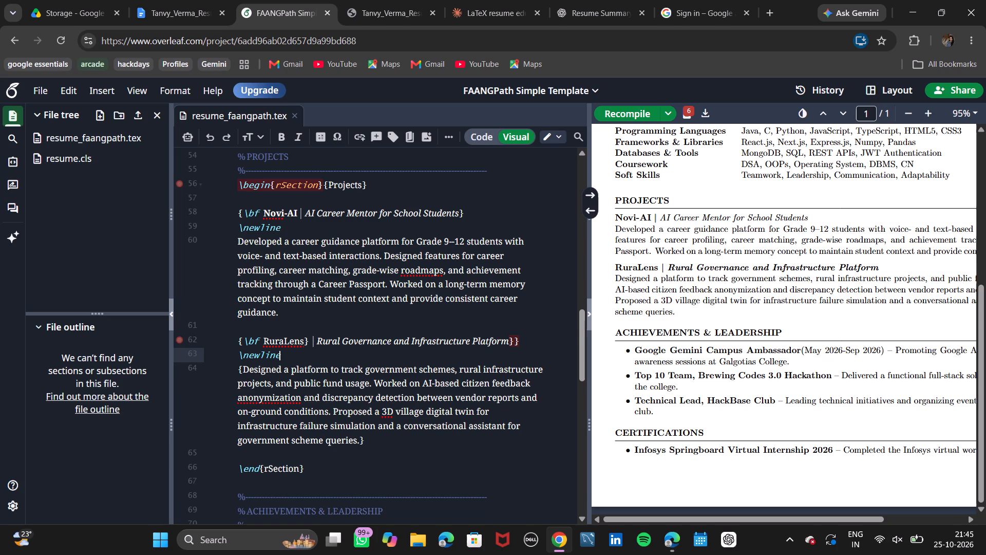
pyautogui.click(309, 339)
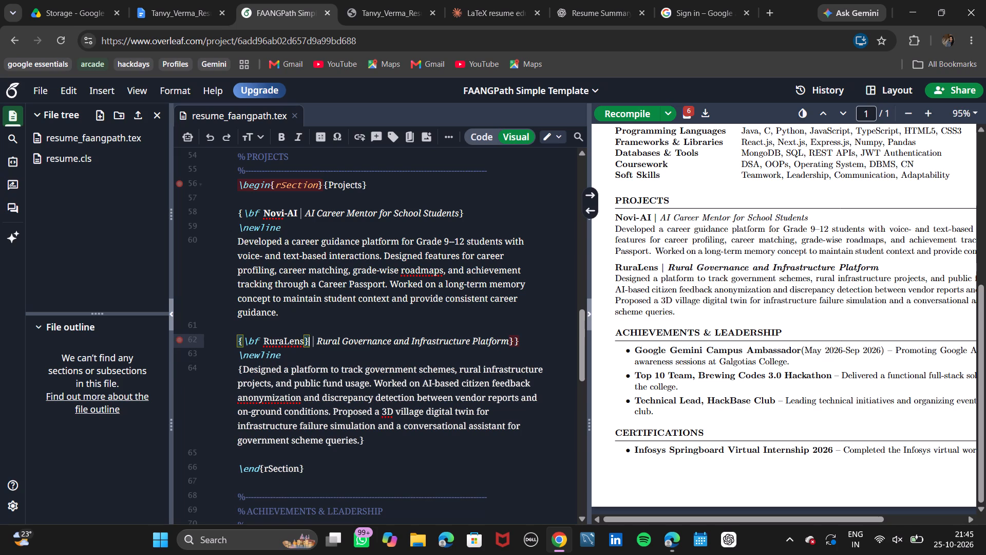
pyautogui.press('BackSpace')
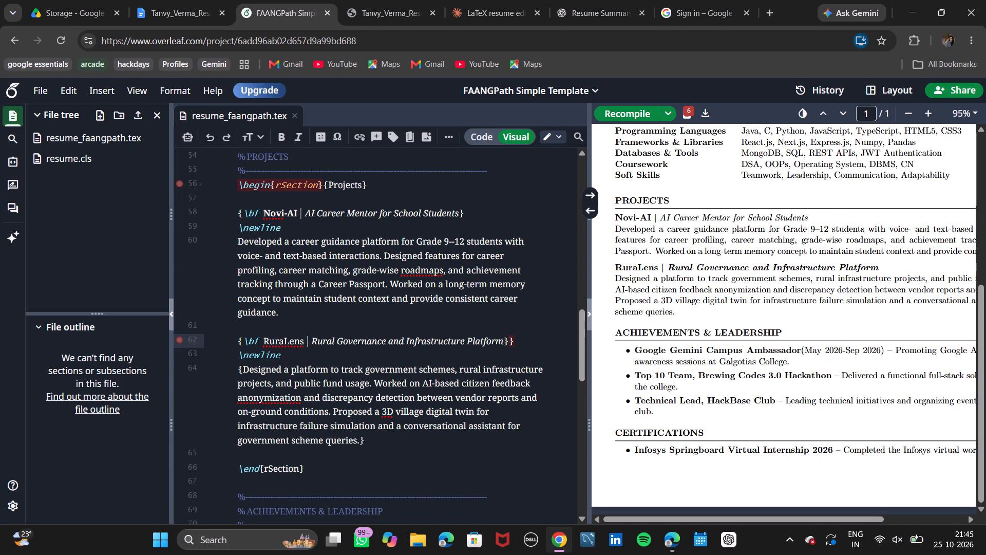
pyautogui.click(421, 347)
pyautogui.click(312, 359)
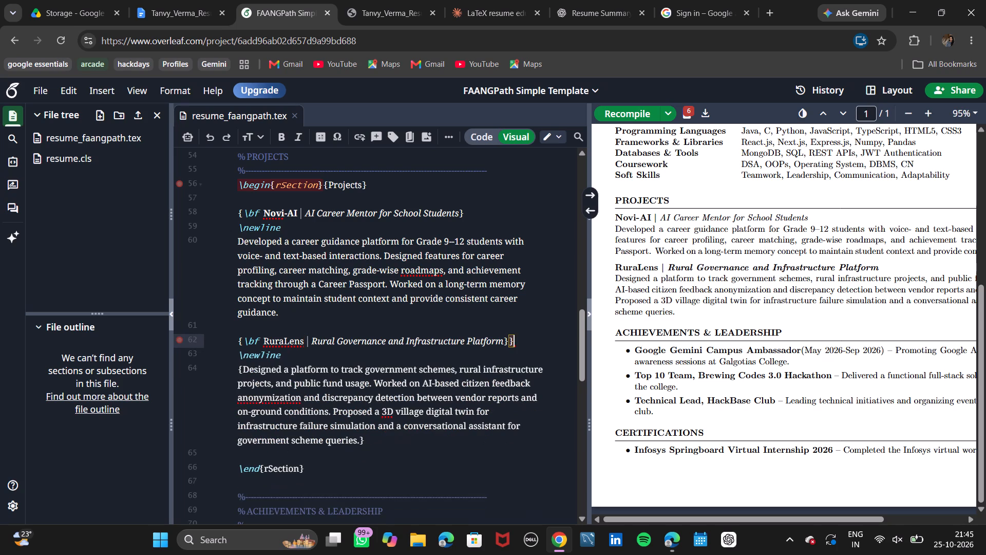
pyautogui.press('BackSpace')
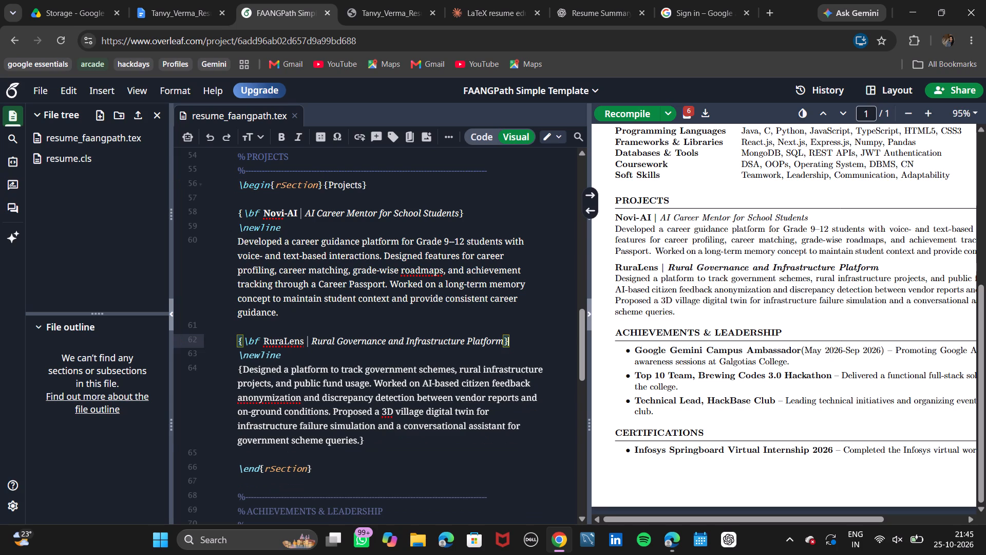
pyautogui.click(317, 364)
pyautogui.click(341, 413)
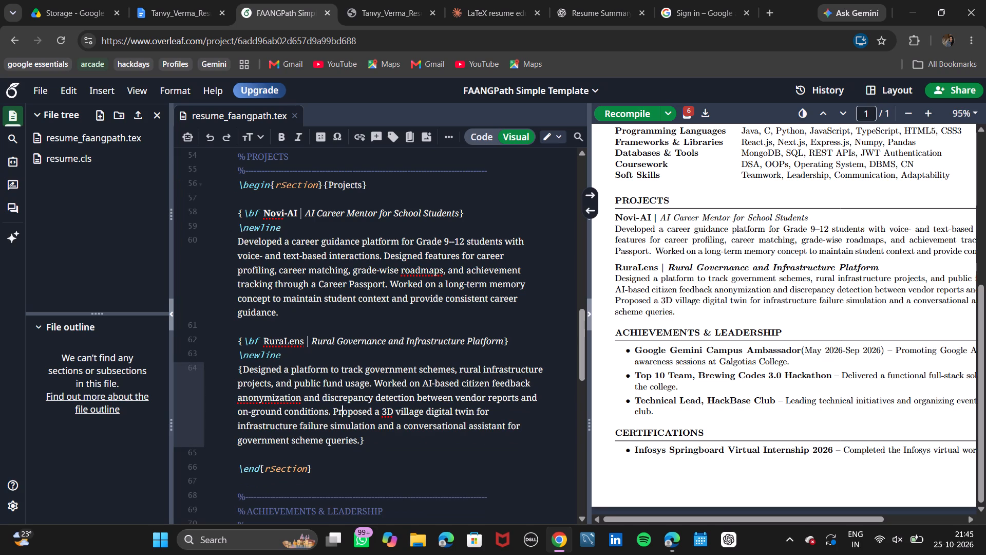
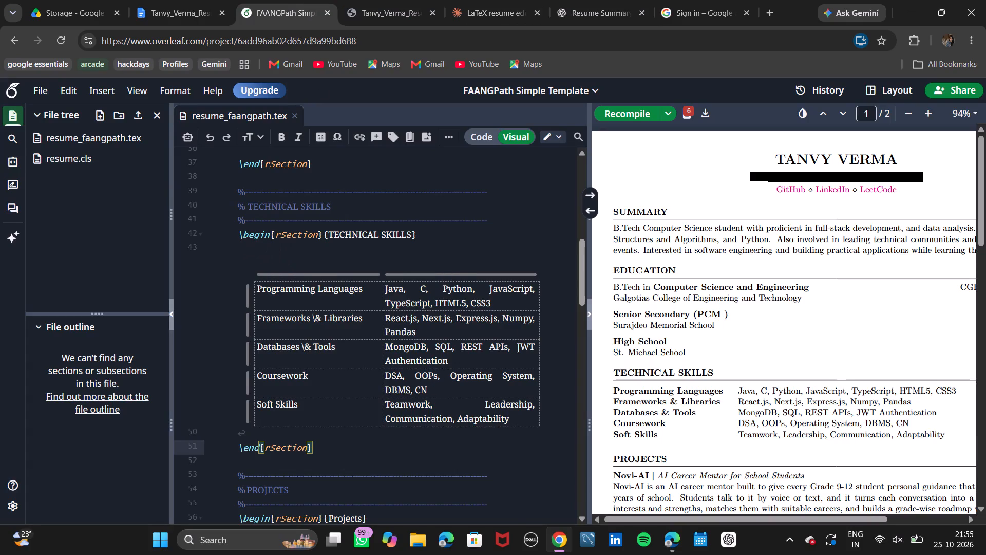
pyautogui.moveTo(239, 231); pyautogui.dragTo(365, 448)
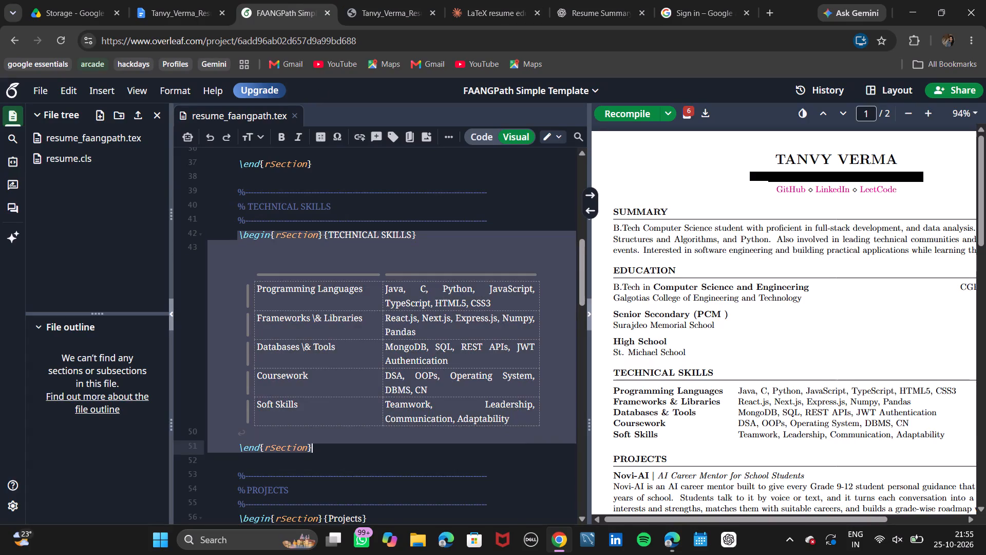
pyautogui.moveTo(365, 448); pyautogui.dragTo(345, 447)
pyautogui.press('BackSpace')
pyautogui.hotkey('ctrl', 'v')
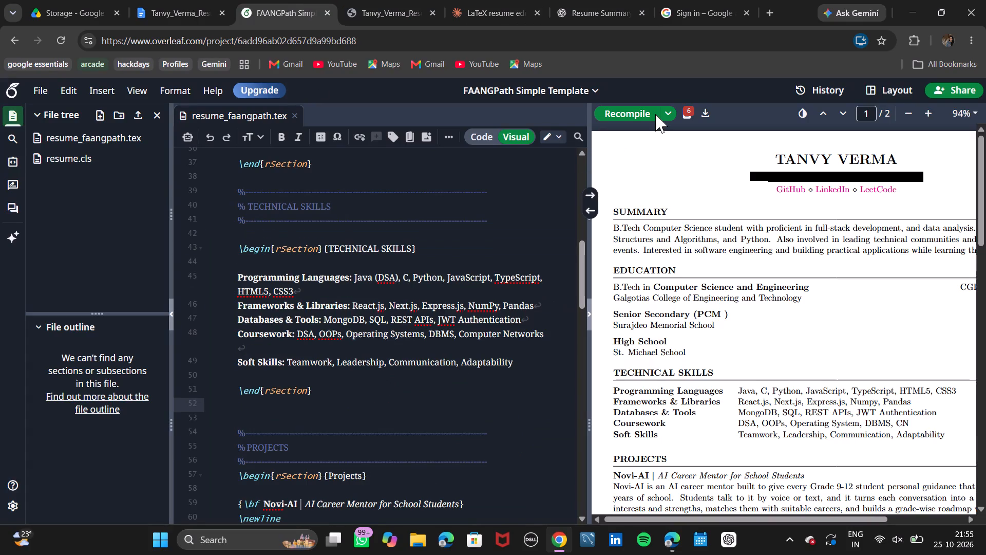
pyautogui.click(637, 112)
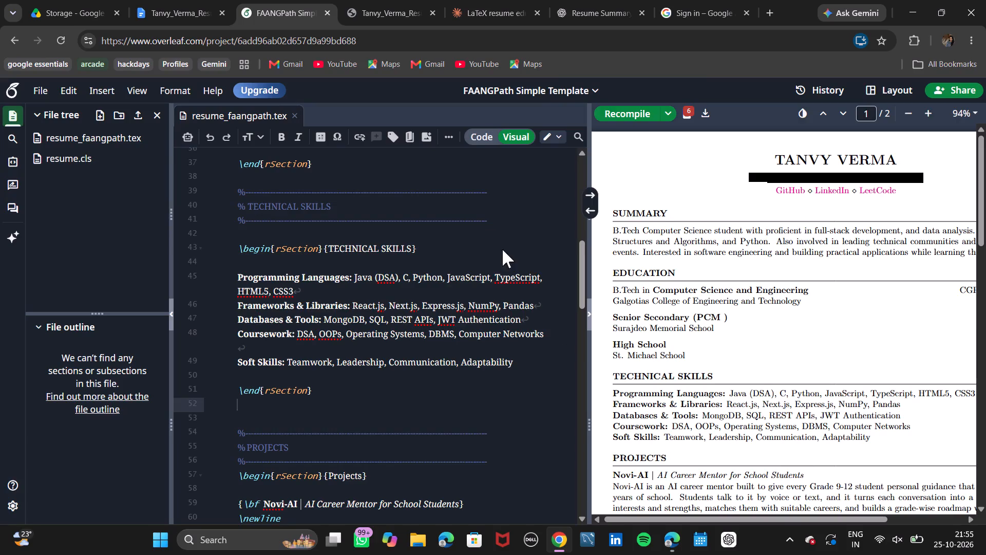
# Remove "C," from the Programming Languages line of TECHNICAL SKILLS.
pyautogui.click(410, 277)
pyautogui.press('BackSpace')
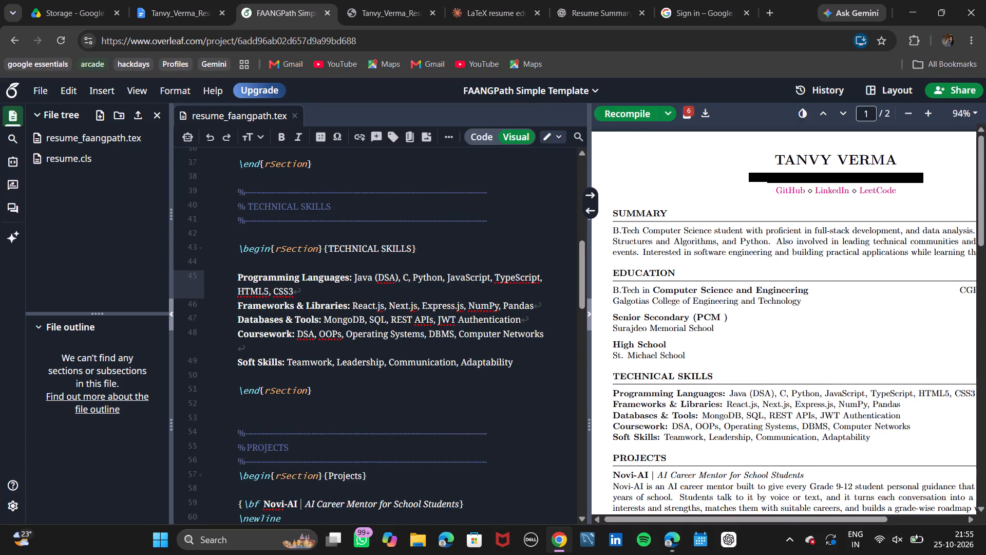
pyautogui.press('BackSpace')
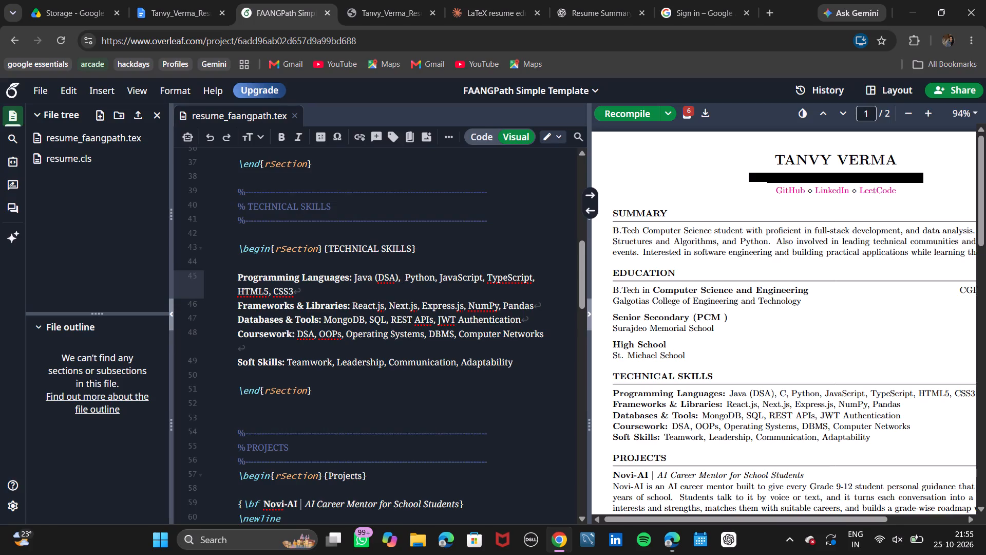
# Review the compiled resume preview from SUMMARY through CERTIFICATIONS, examining how the sections fit across the pages.
pyautogui.scroll(-1, 403, 381)
pyautogui.scroll(-2, 644, 437)
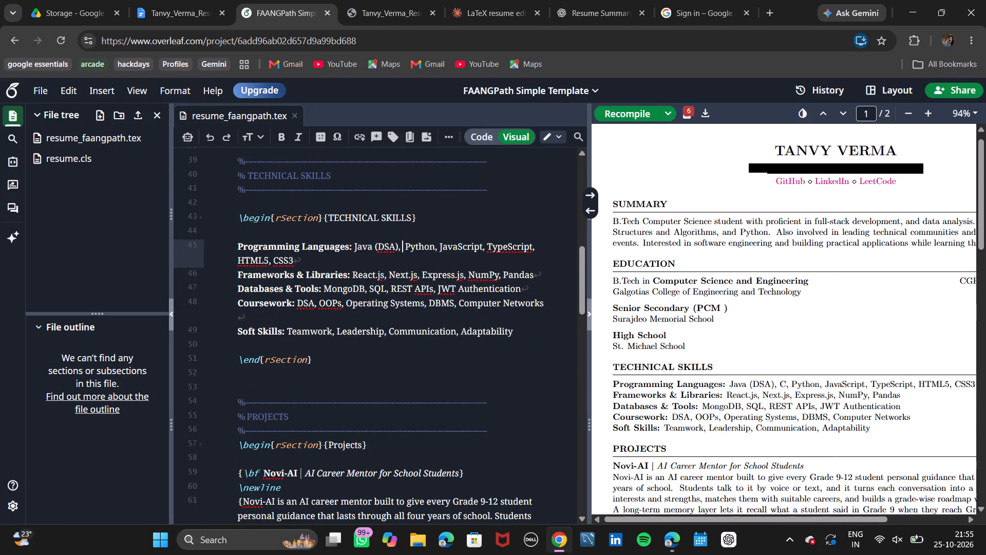
pyautogui.scroll(-4, 644, 437)
pyautogui.scroll(1, 644, 437)
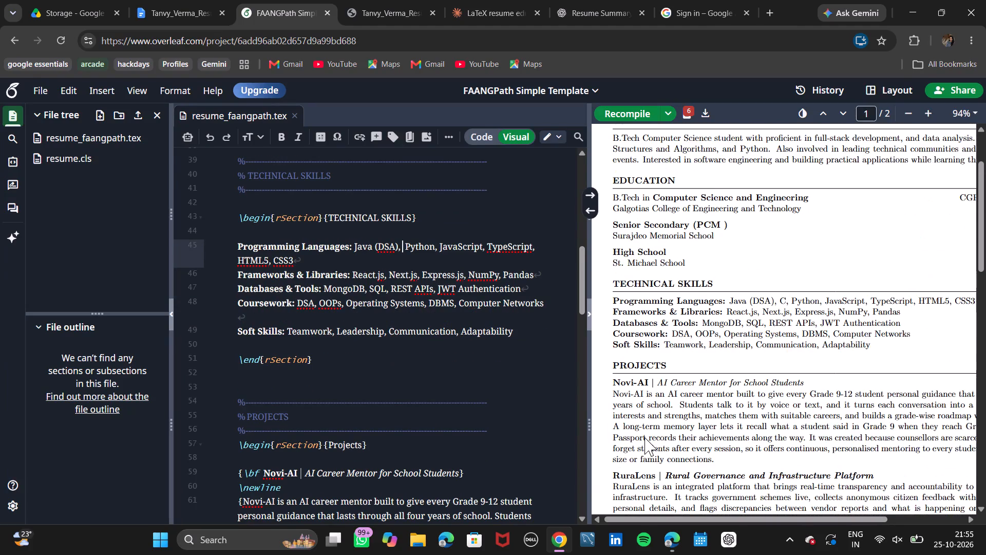
pyautogui.scroll(1, 644, 437)
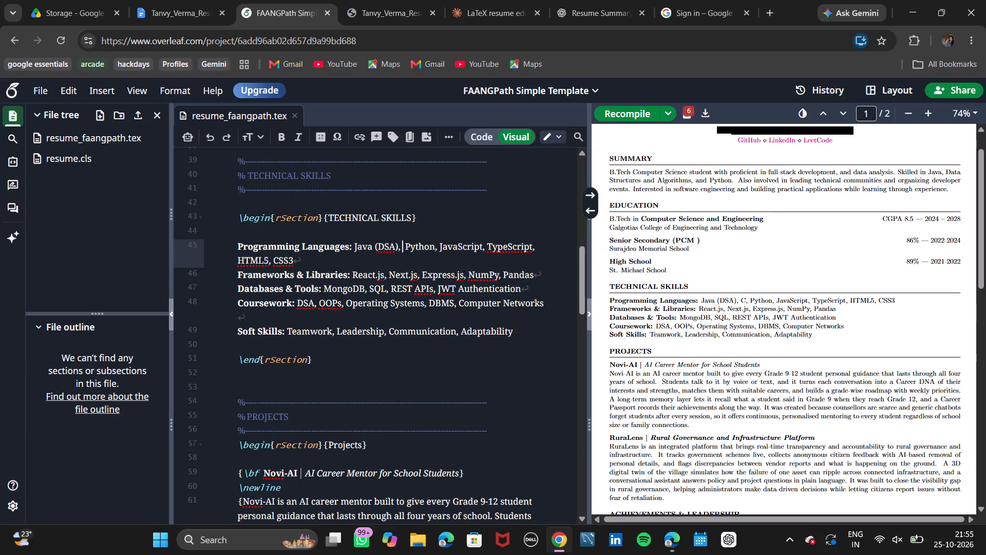
pyautogui.scroll(-2, 747, 376)
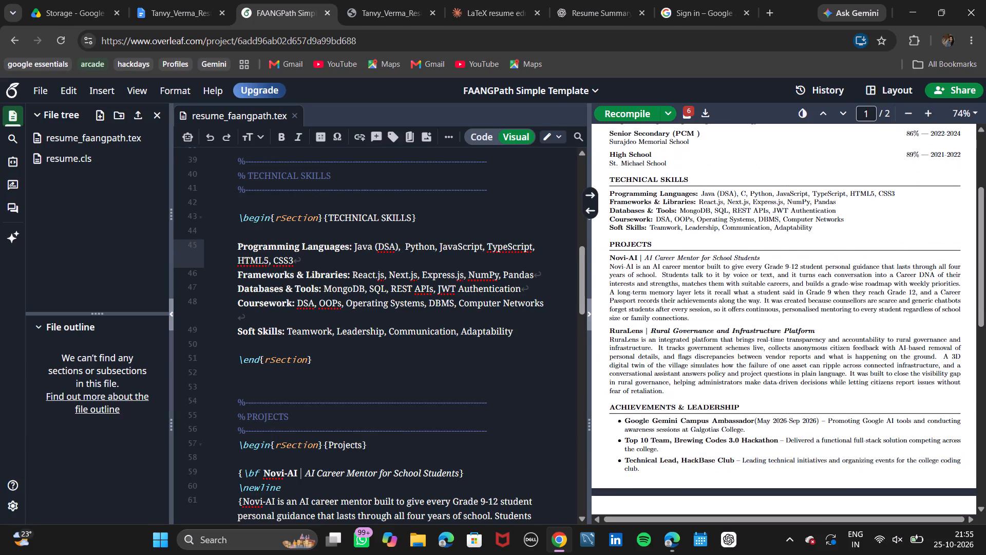
pyautogui.scroll(-1, 747, 376)
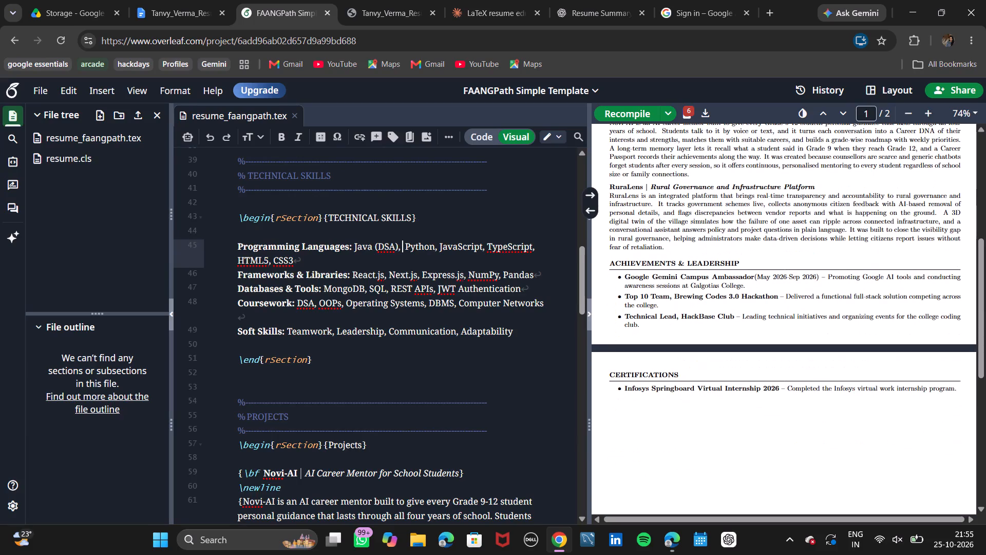
pyautogui.scroll(-1, 747, 376)
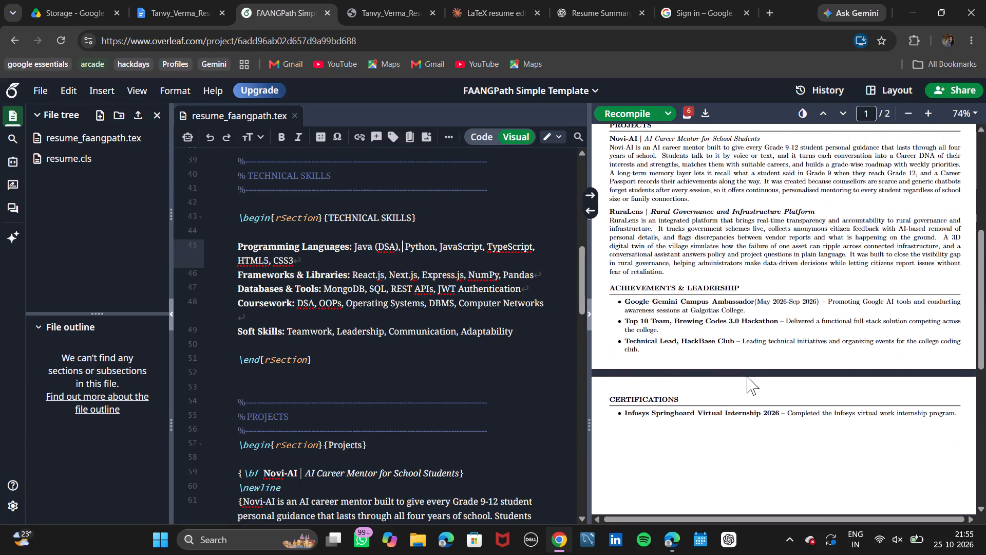
# Delete the "Top 10 Team, Brewing Codes 3.0 Hackathon" bullet from ACHIEVEMENTS & LEADERSHIP and recompile the resume.
pyautogui.scroll(-3, 526, 332)
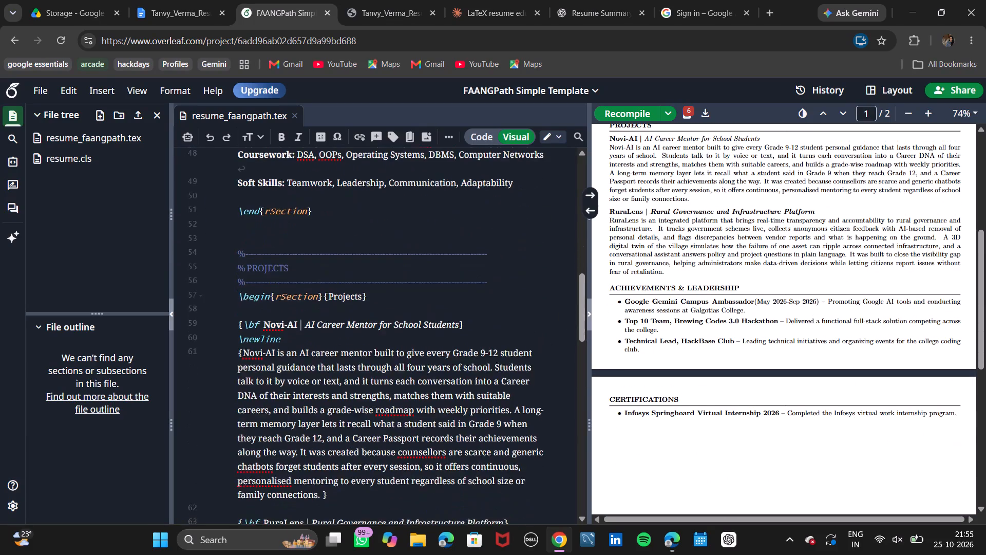
pyautogui.scroll(-2, 484, 395)
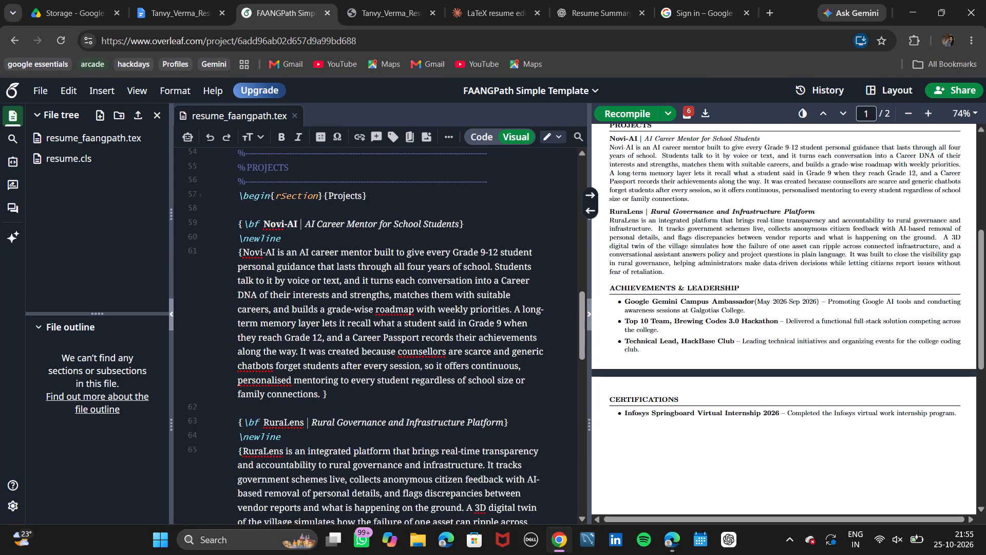
pyautogui.scroll(-2, 484, 395)
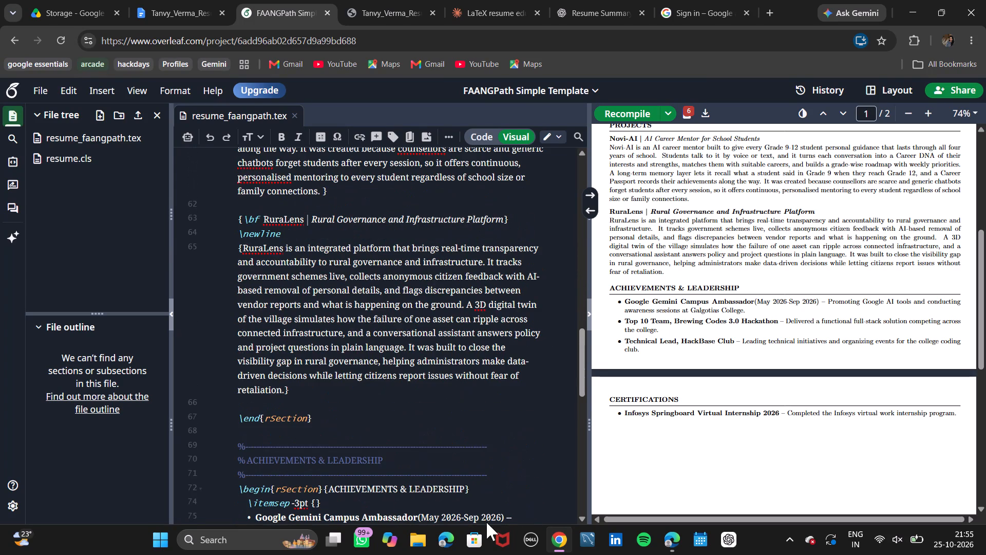
pyautogui.scroll(-2, 430, 378)
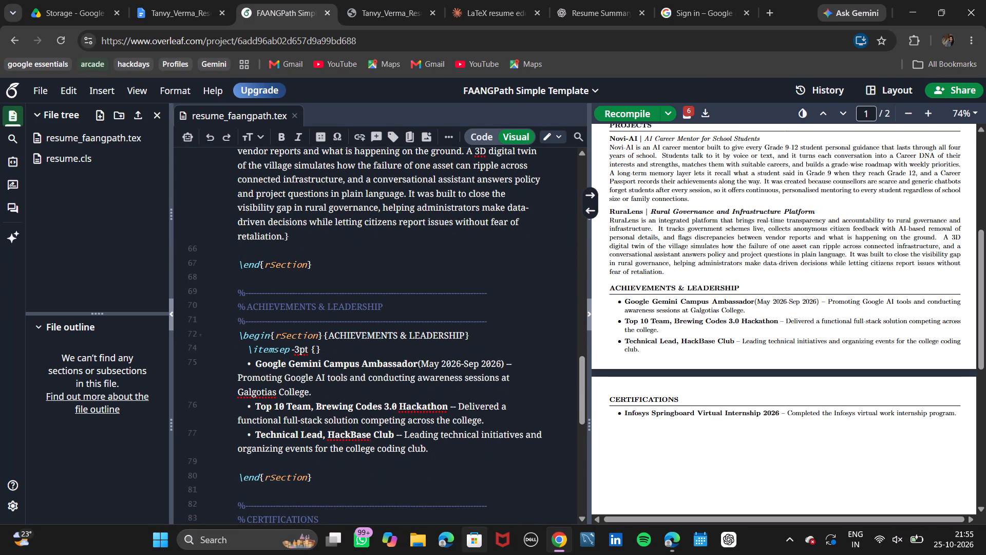
pyautogui.moveTo(335, 392); pyautogui.dragTo(505, 423)
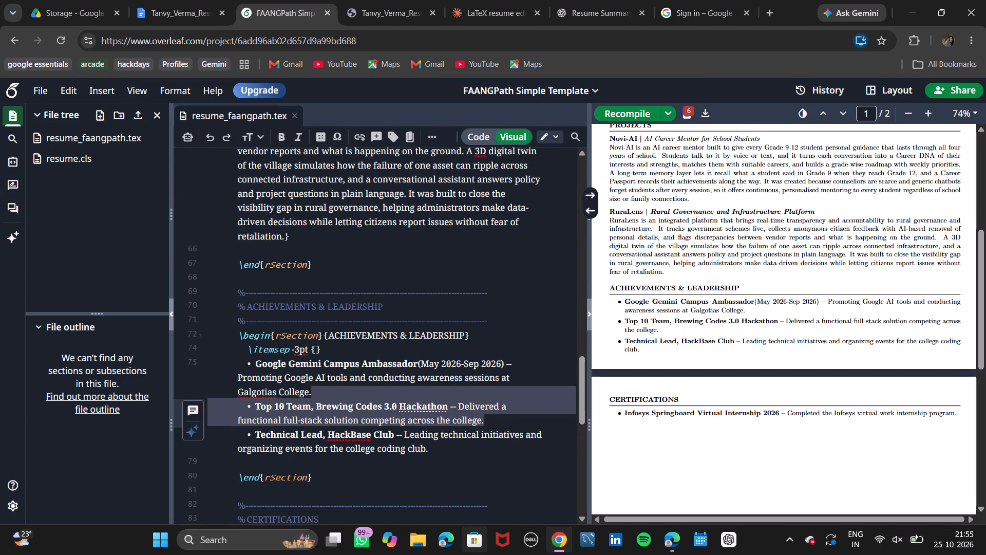
pyautogui.press('BackSpace')
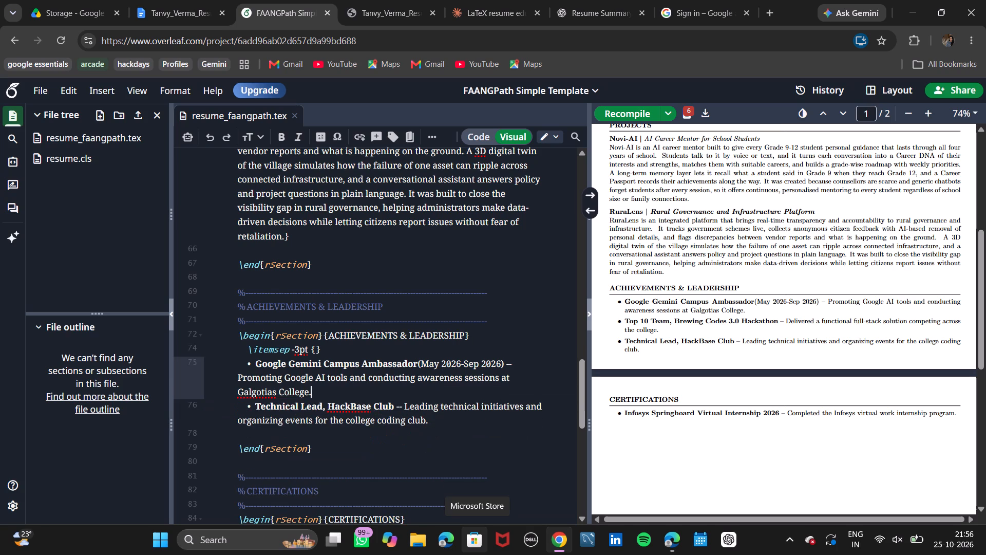
pyautogui.click(640, 112)
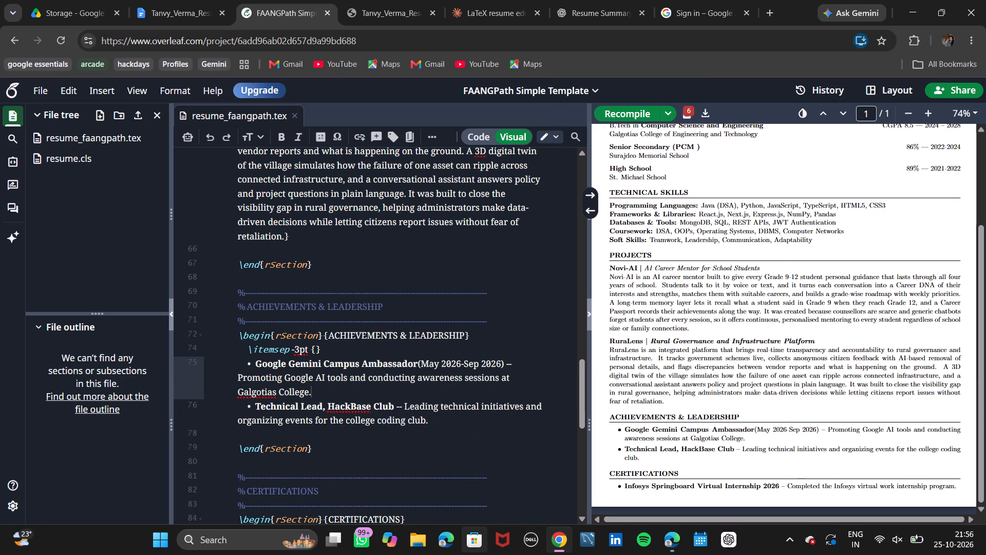
# Remove the empty braces after "\itemsep -3pt" in the ACHIEVEMENTS & LEADERSHIP code and recompile.
pyautogui.click(335, 353)
pyautogui.press('BackSpace')
pyautogui.press('BackSpace')
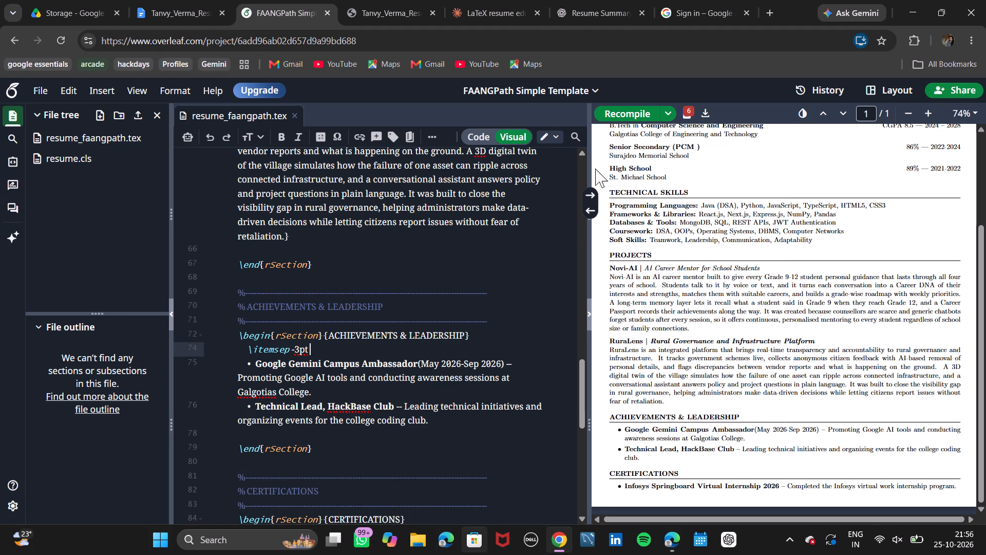
pyautogui.click(632, 109)
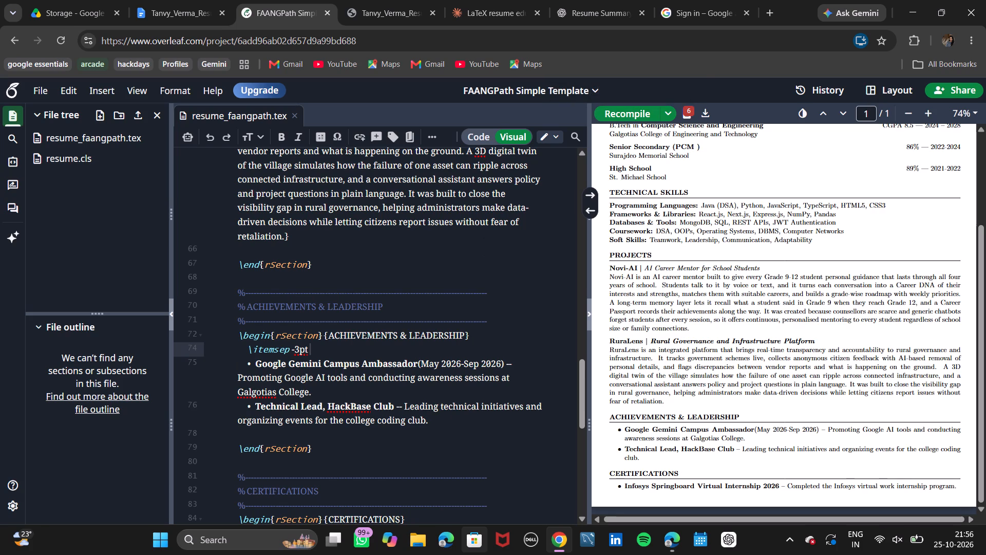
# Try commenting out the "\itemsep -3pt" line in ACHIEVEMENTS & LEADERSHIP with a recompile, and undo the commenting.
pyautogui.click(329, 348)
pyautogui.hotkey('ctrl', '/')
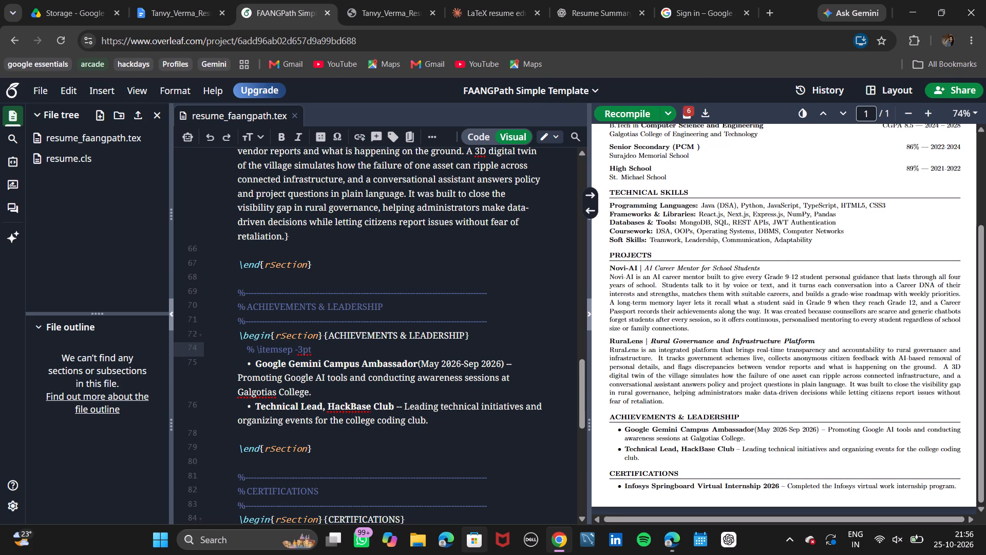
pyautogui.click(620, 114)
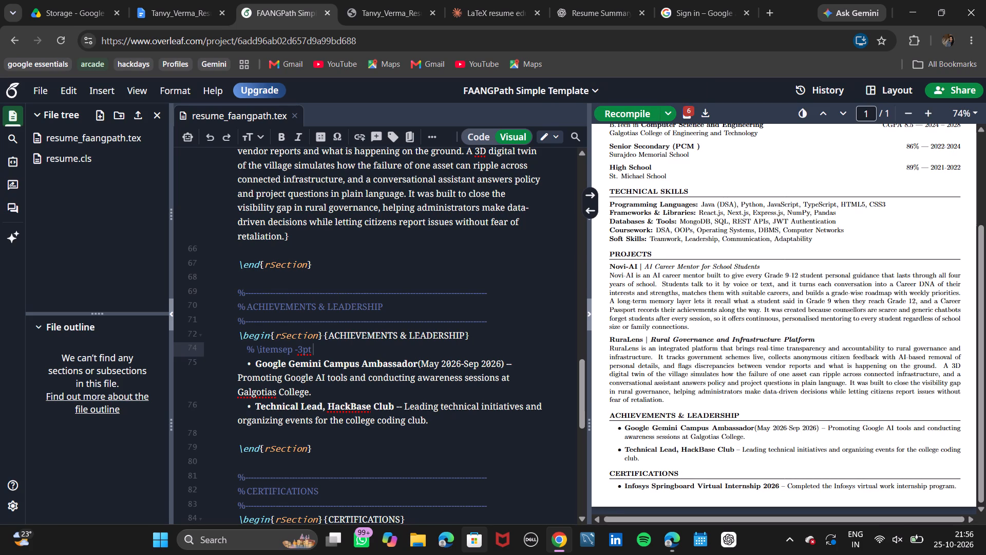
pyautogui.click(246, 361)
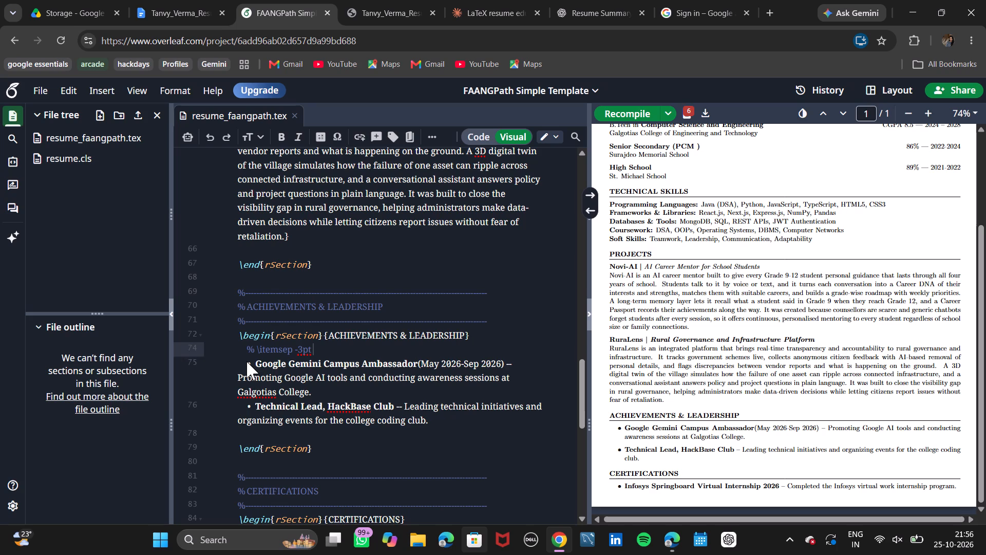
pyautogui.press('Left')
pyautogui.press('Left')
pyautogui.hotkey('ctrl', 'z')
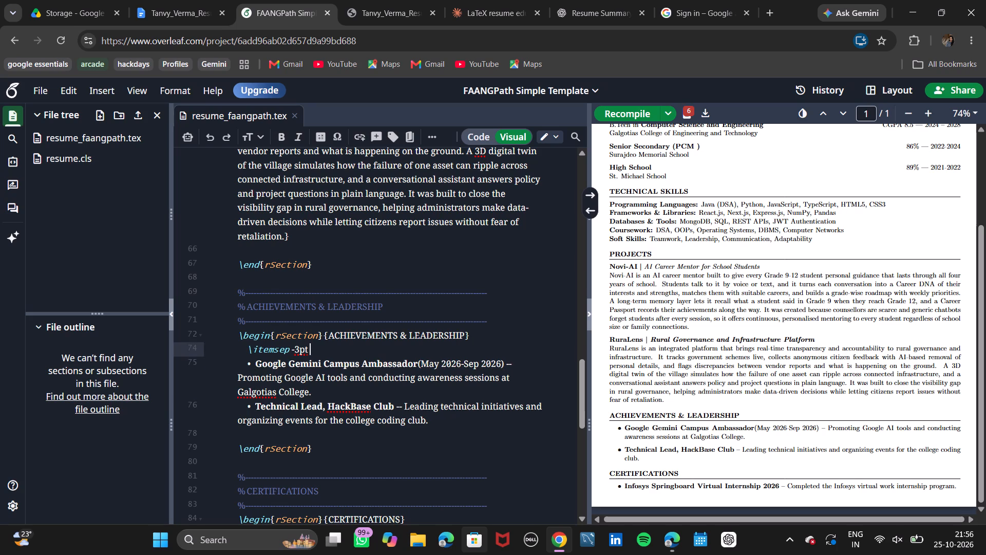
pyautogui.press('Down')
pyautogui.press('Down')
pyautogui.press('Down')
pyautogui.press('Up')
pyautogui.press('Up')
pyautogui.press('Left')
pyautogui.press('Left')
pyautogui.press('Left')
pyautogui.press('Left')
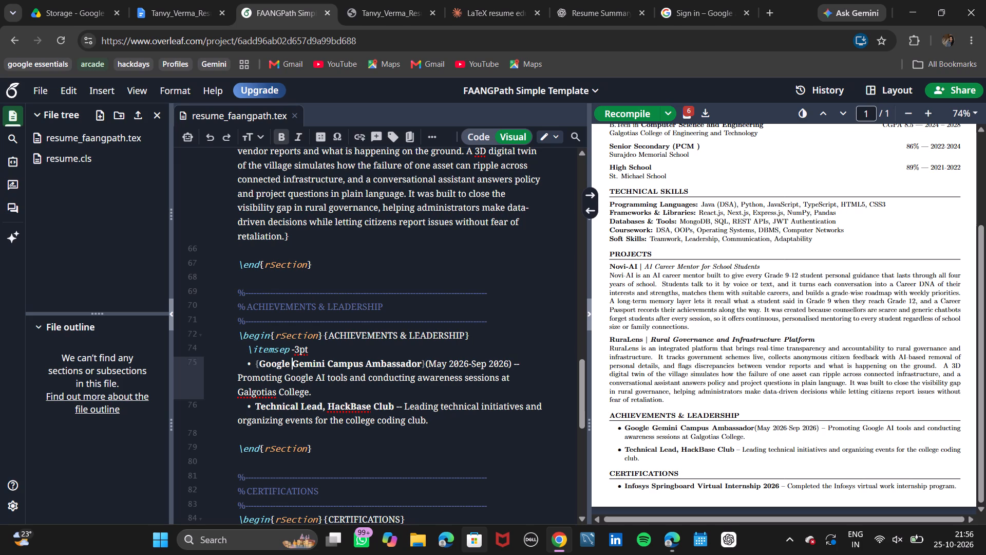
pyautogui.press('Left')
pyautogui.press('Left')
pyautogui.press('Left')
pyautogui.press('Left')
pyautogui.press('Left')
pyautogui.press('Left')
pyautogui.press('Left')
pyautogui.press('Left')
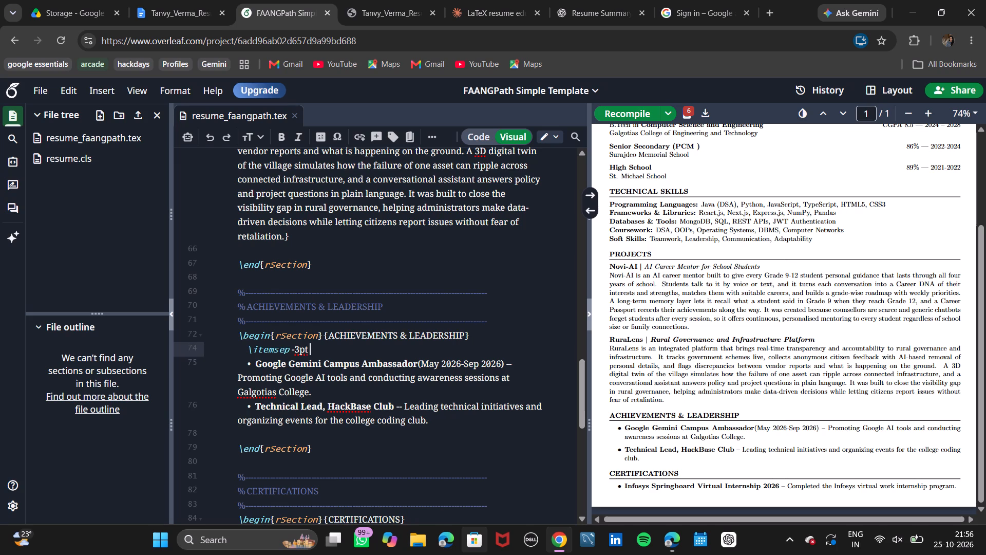
# Comment out the "\itemsep -3pt" line in the ACHIEVEMENTS & LEADERSHIP code and recompile the resume.
pyautogui.click(348, 353)
pyautogui.hotkey('ctrl', '/')
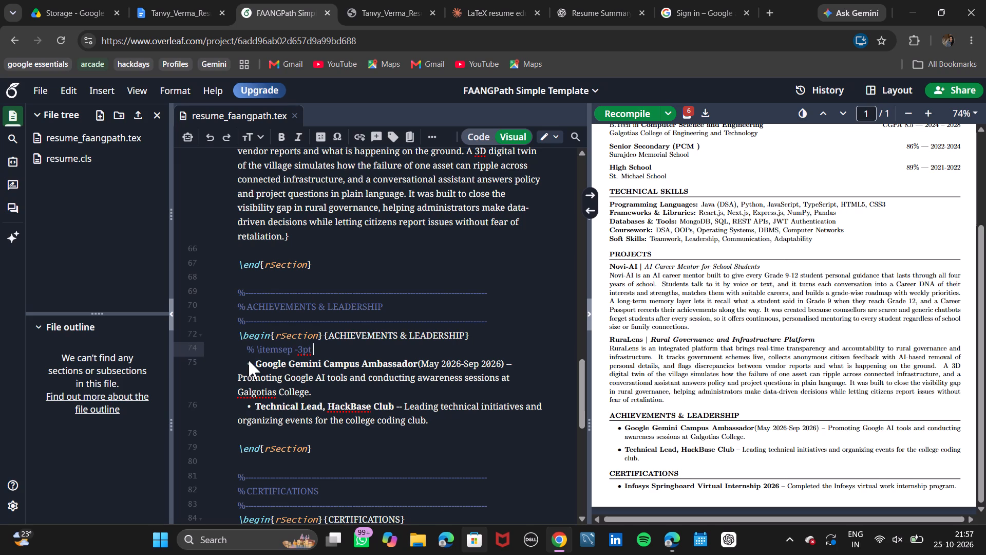
pyautogui.click(248, 405)
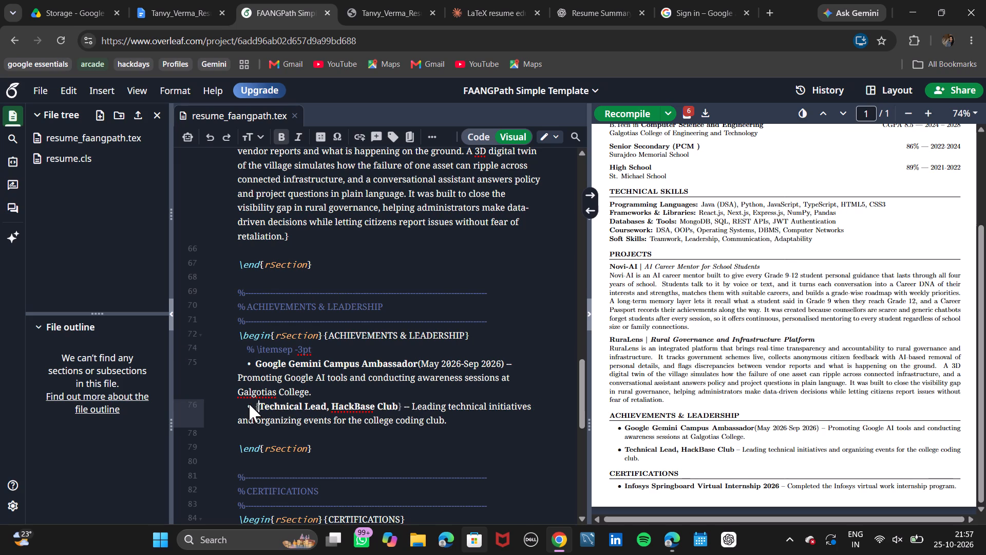
pyautogui.click(249, 402)
pyautogui.press('Left')
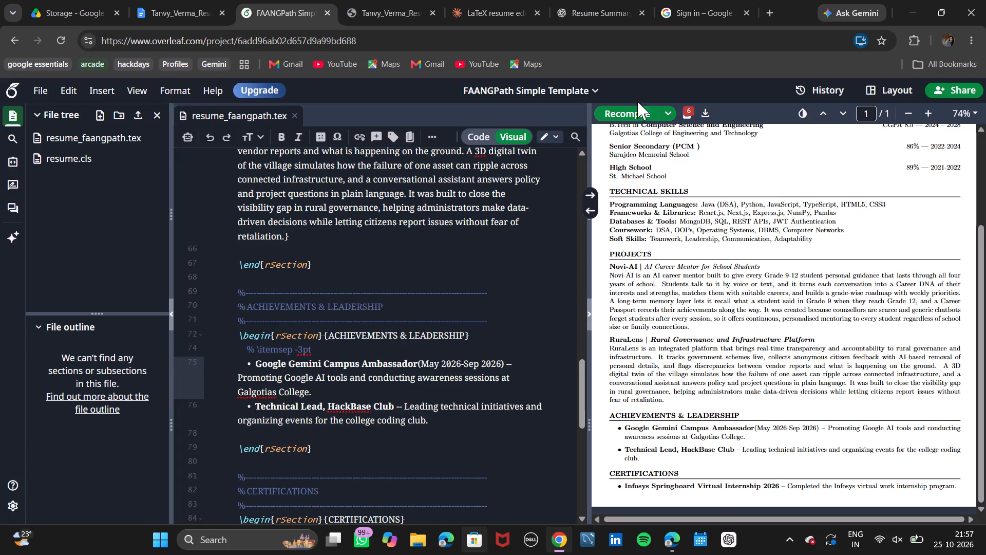
pyautogui.click(629, 117)
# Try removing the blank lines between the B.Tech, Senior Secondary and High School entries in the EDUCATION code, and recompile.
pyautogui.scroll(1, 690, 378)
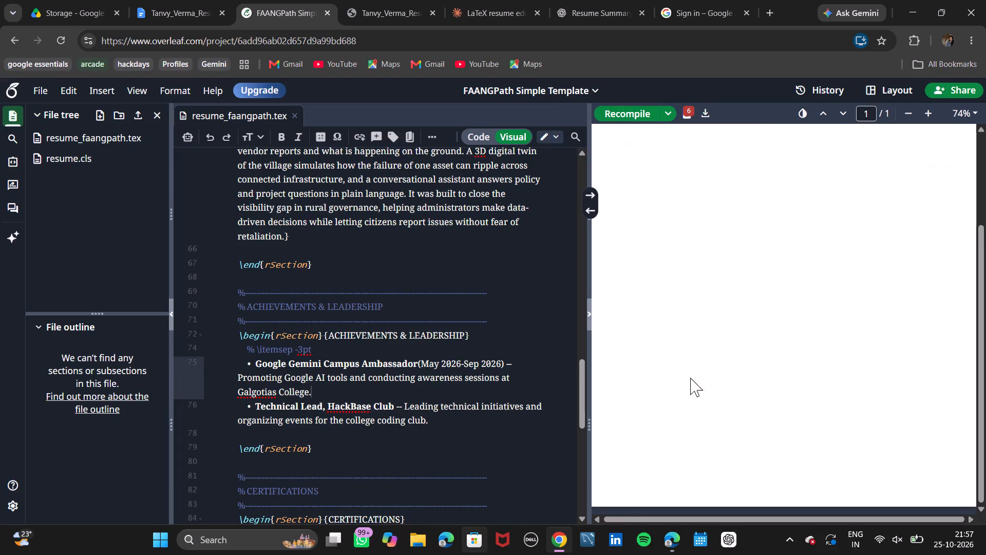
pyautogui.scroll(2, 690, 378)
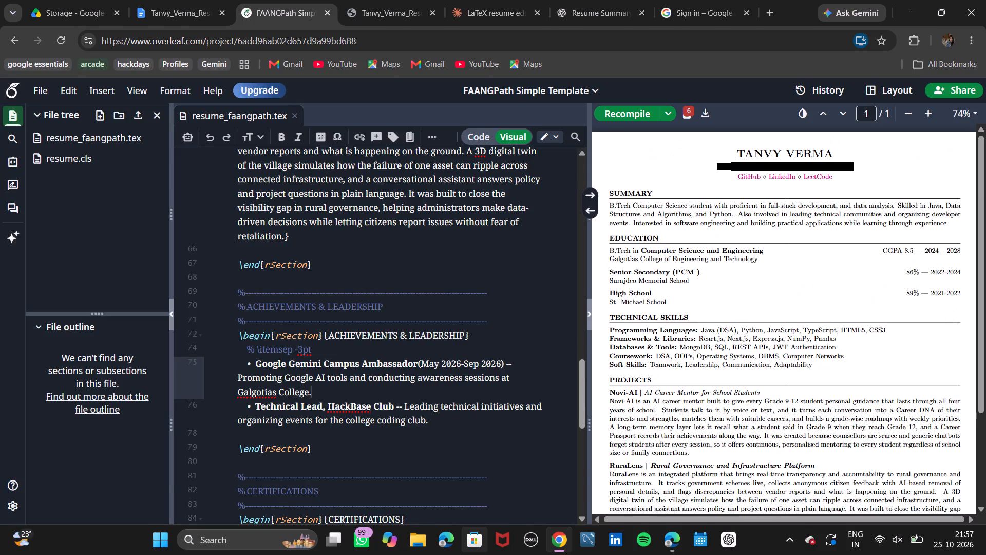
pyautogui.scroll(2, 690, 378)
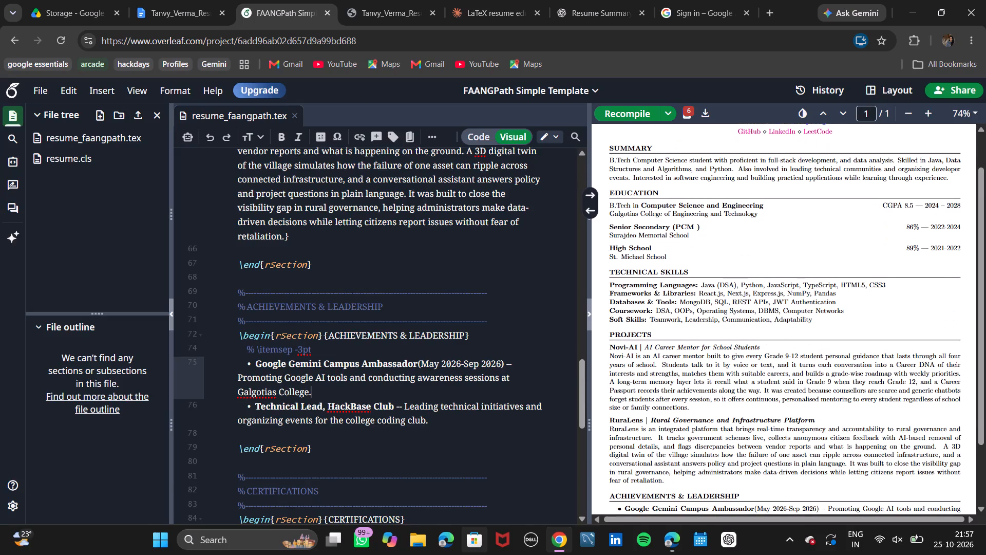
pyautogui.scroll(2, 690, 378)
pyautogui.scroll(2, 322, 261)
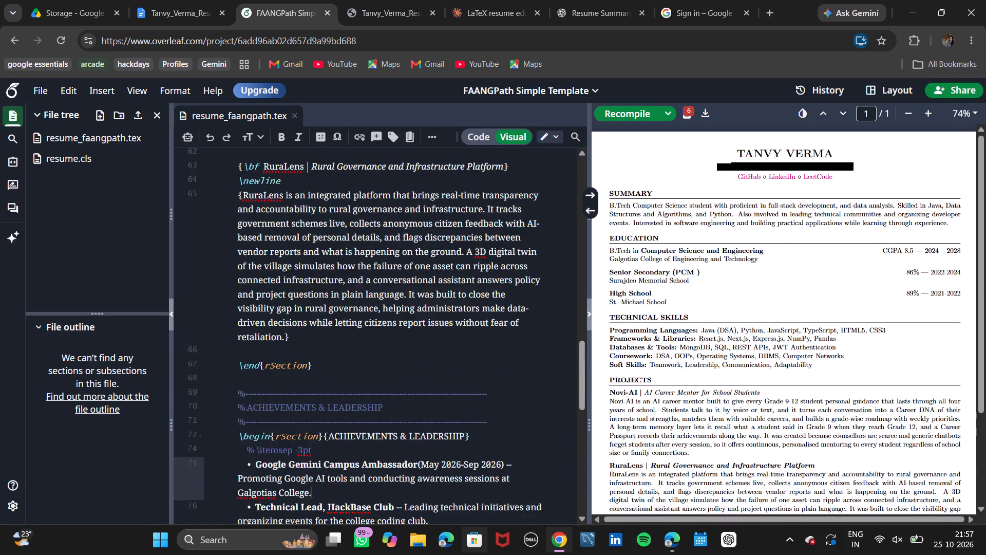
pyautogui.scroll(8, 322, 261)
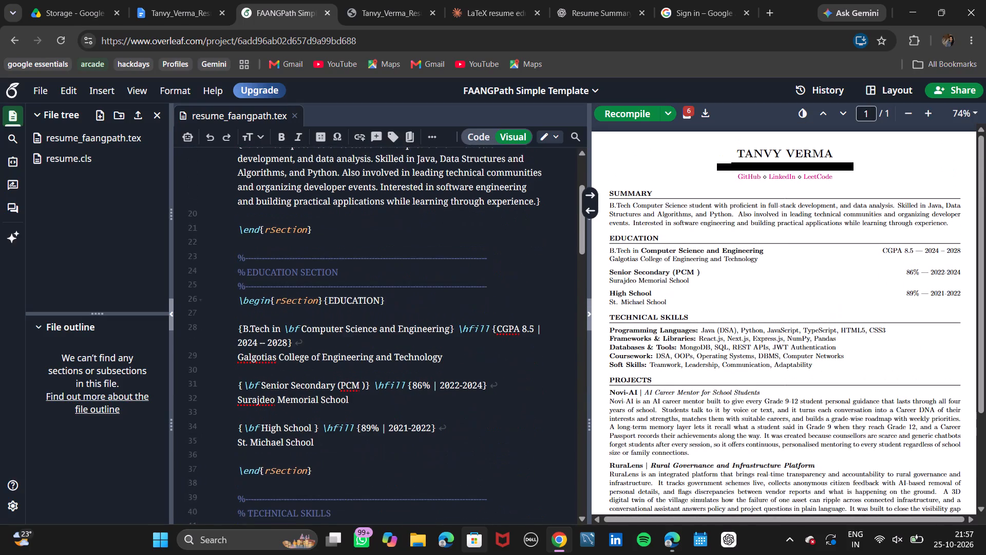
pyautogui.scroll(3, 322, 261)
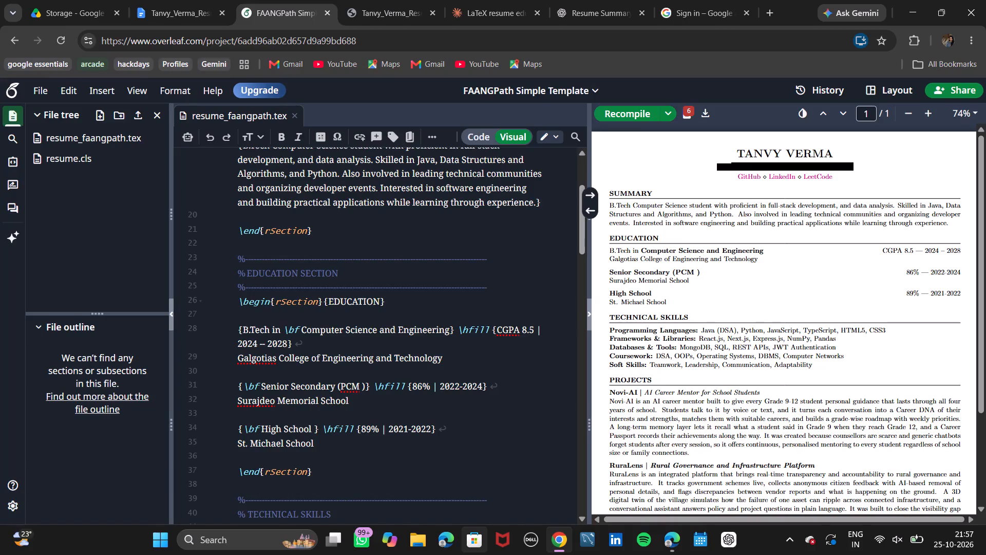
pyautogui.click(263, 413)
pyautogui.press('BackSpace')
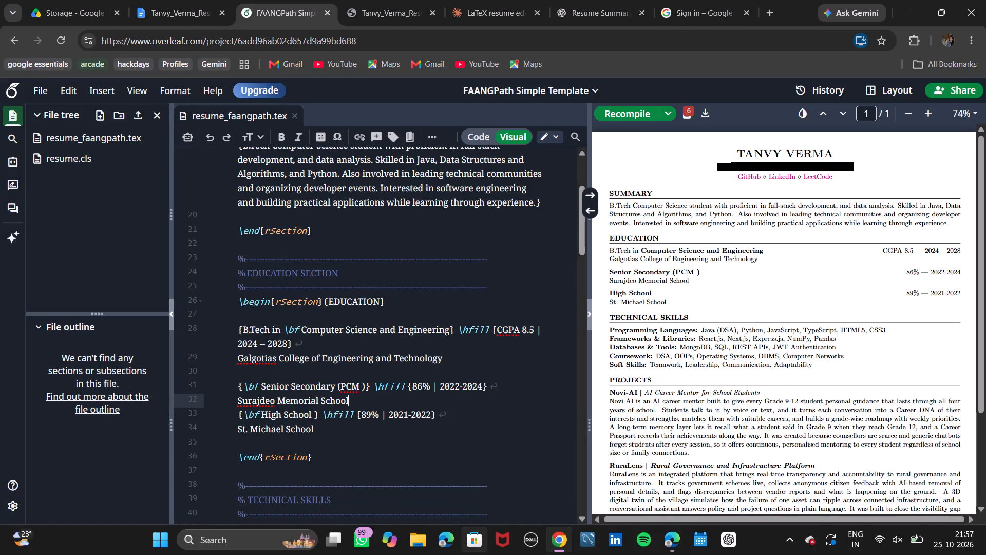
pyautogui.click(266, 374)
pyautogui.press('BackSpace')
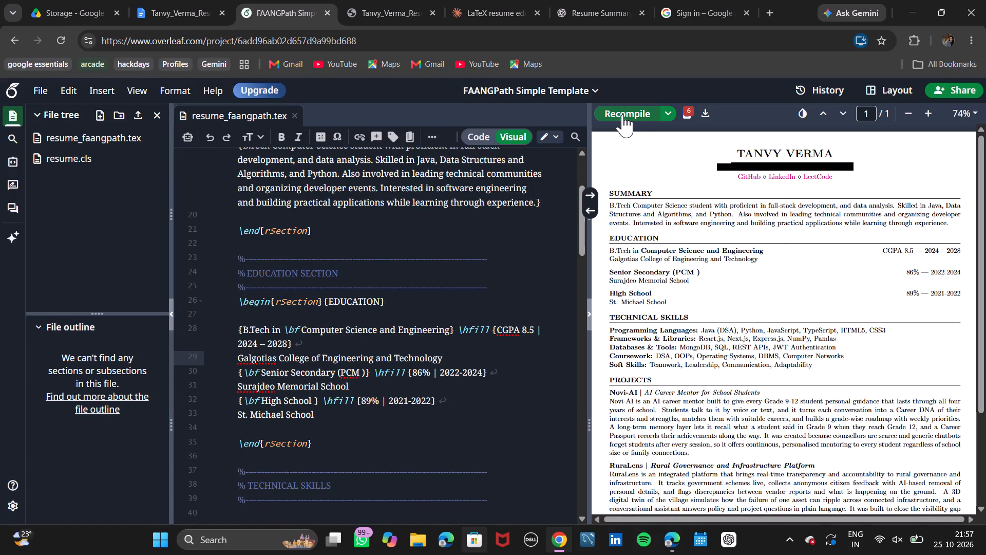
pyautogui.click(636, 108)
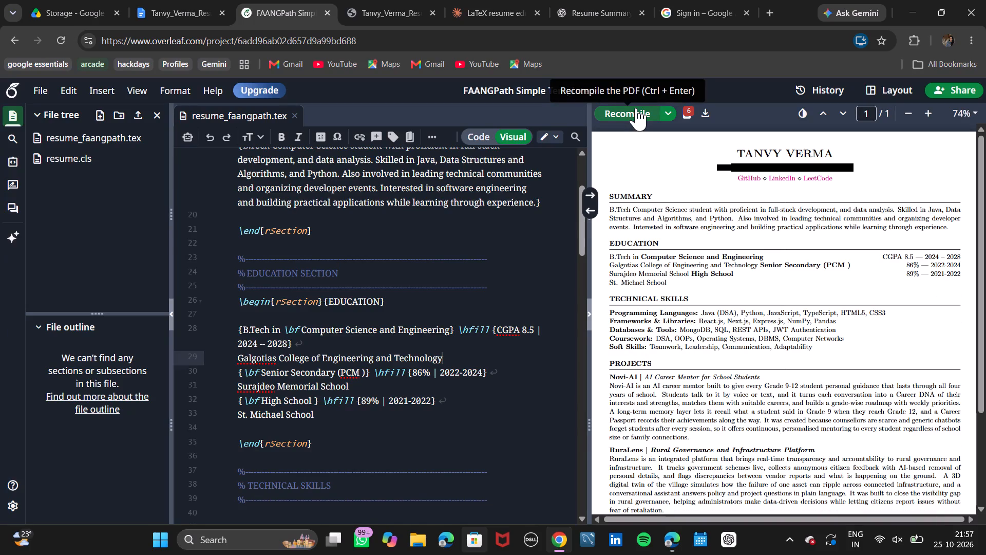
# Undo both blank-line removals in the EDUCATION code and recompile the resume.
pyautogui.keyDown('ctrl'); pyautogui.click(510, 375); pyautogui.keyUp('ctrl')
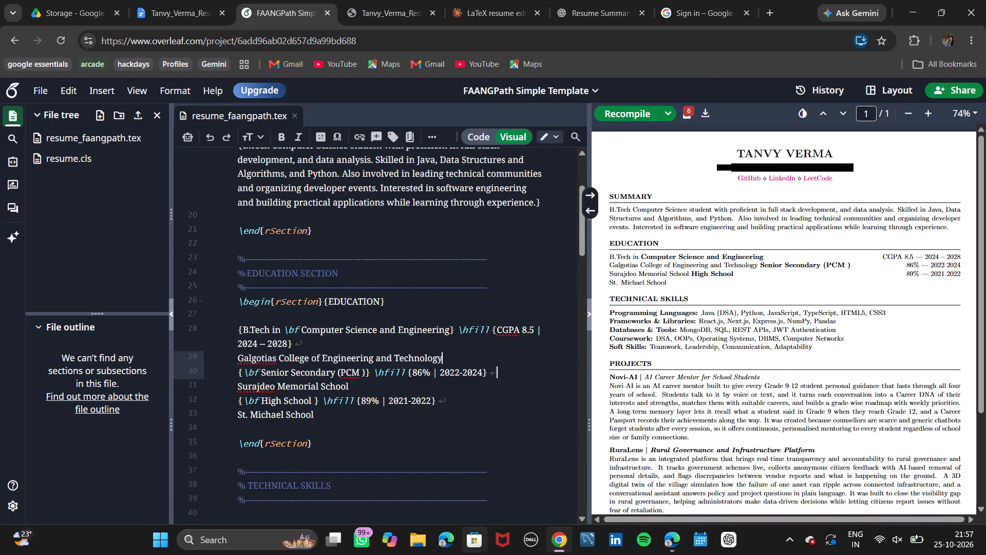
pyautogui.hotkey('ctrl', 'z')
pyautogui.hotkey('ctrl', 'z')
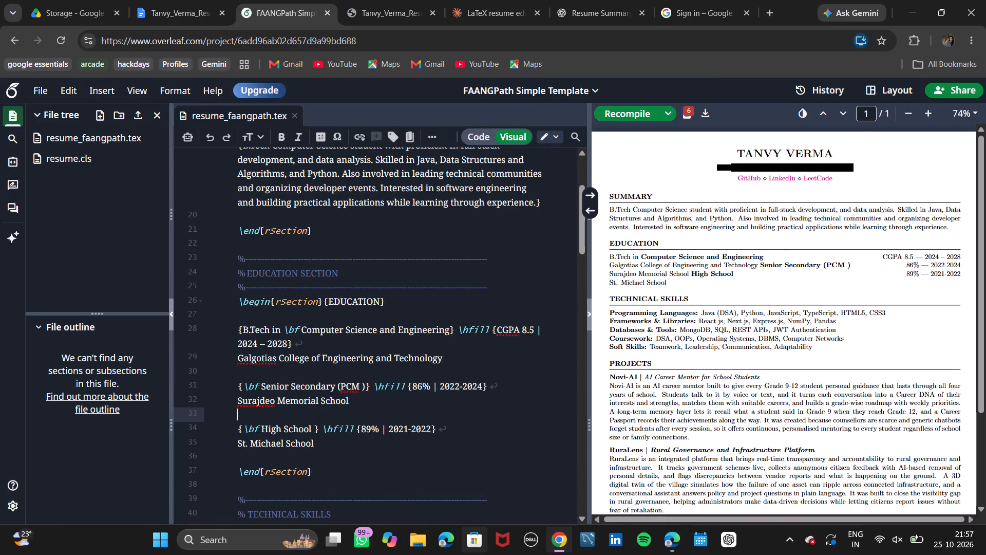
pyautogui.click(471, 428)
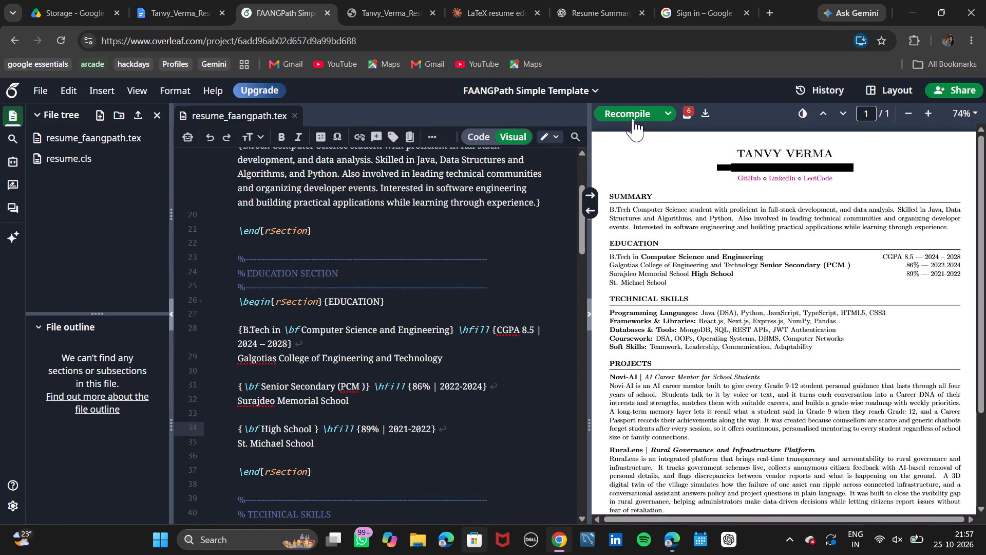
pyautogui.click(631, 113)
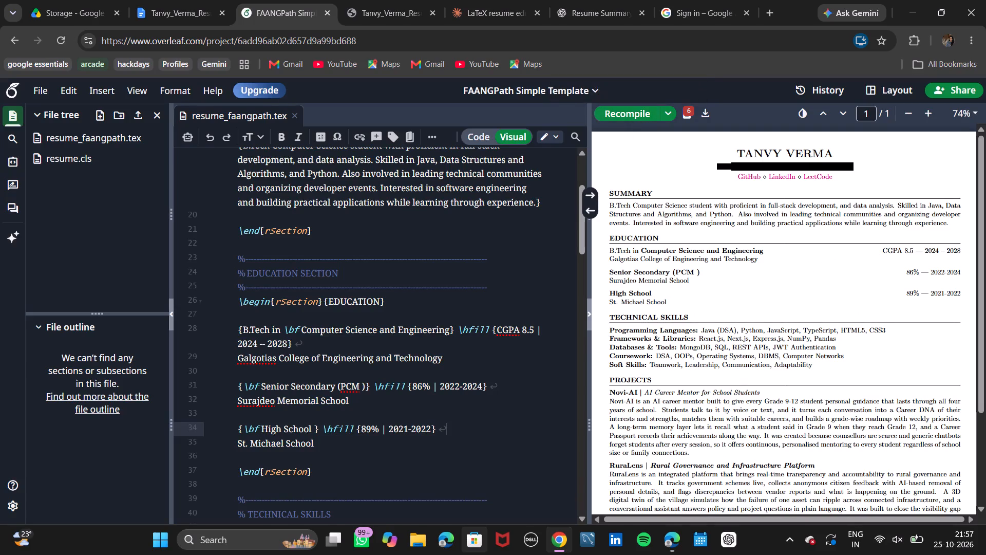
pyautogui.scroll(-2, 497, 381)
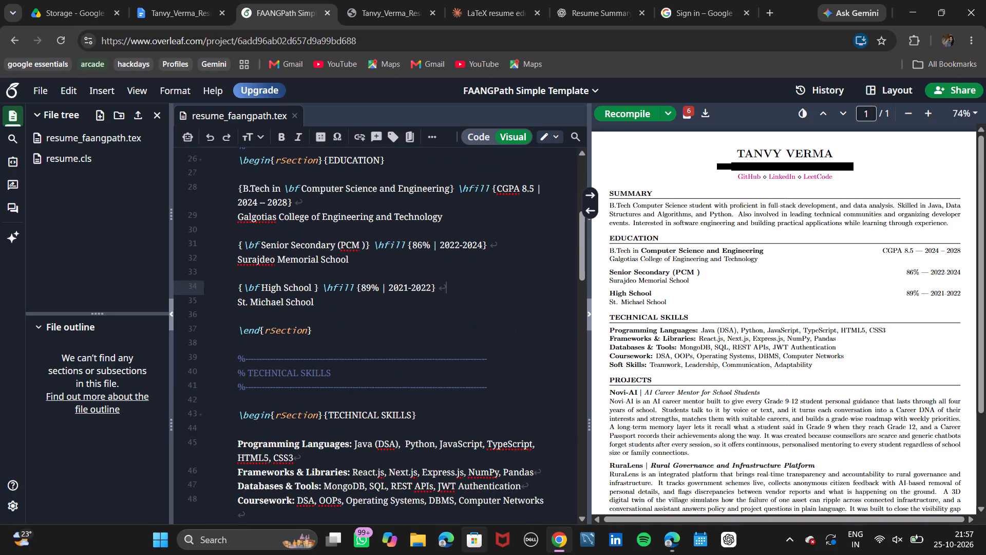
pyautogui.scroll(-4, 713, 343)
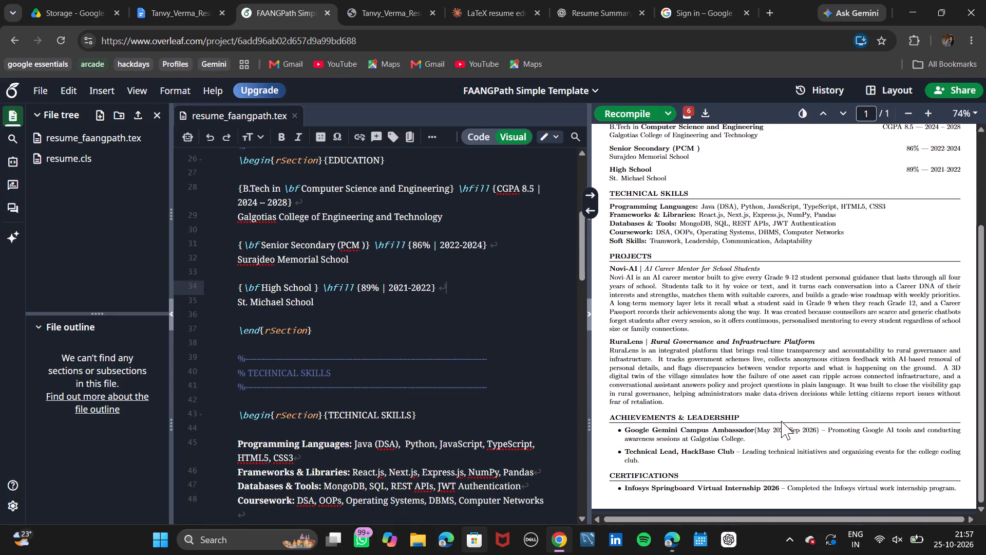
pyautogui.scroll(-2, 709, 439)
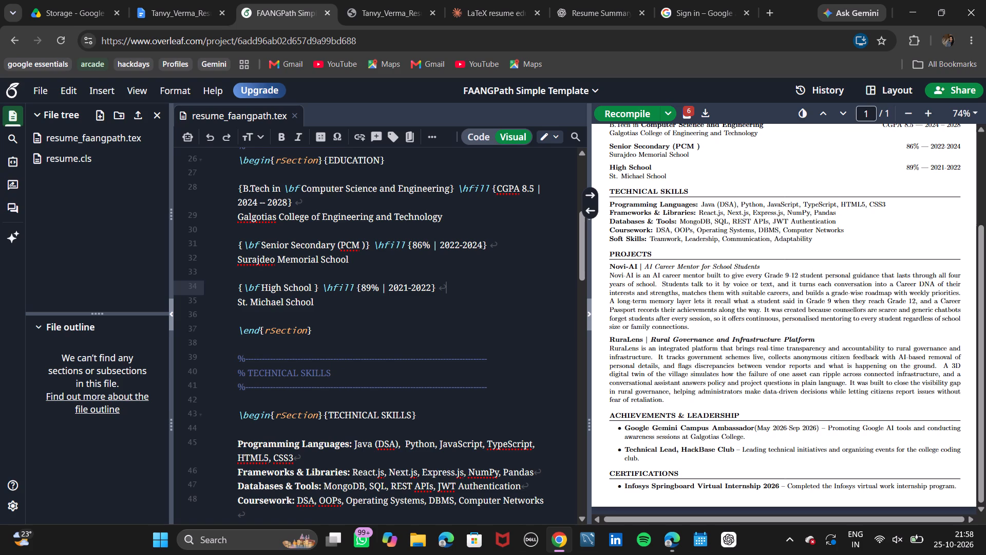
pyautogui.scroll(-2, 407, 290)
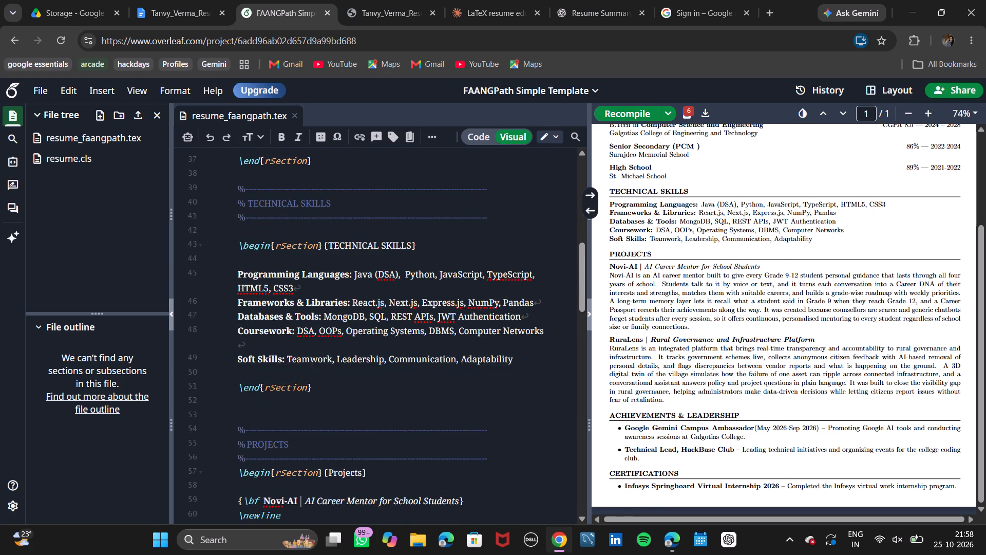
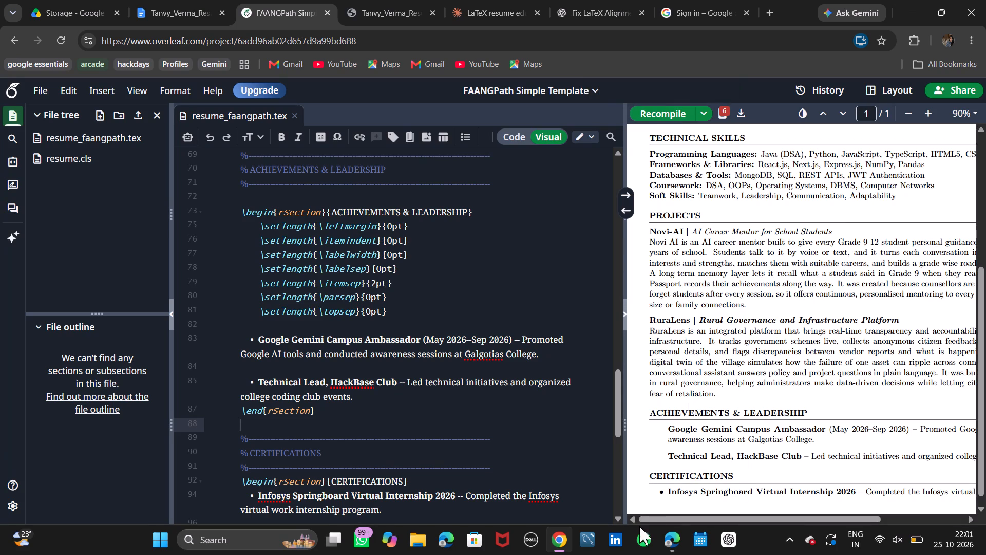
pyautogui.scroll(3, 464, 332)
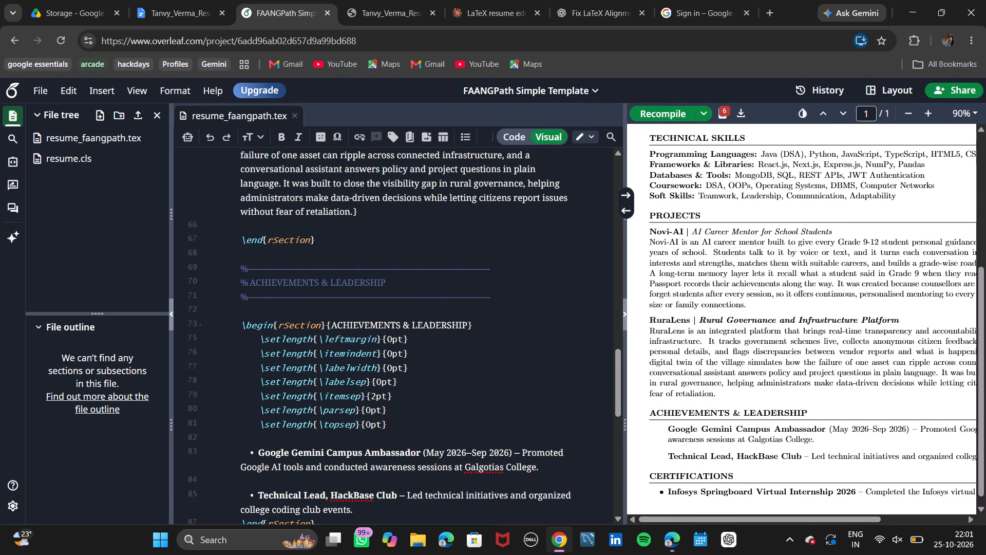
pyautogui.hscroll(-3, 780, 436)
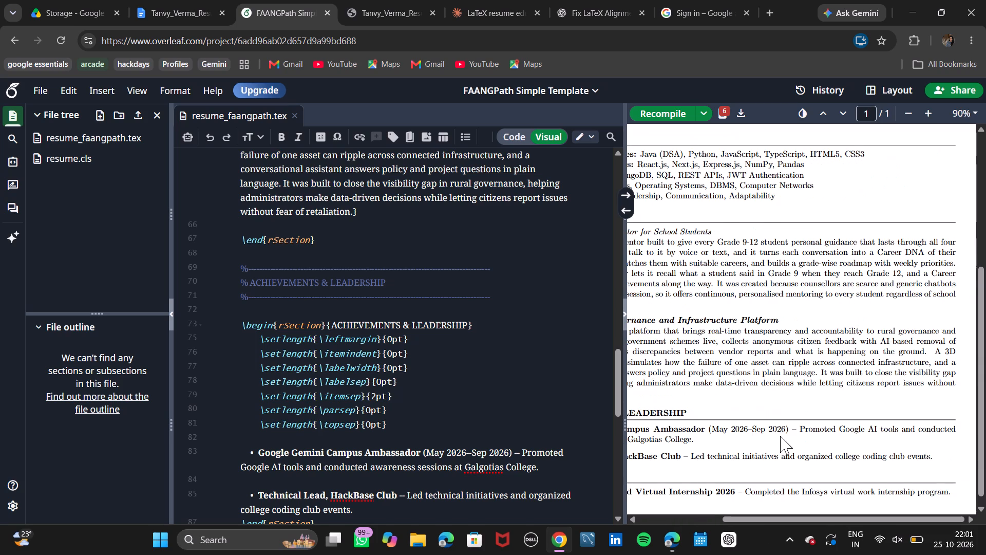
pyautogui.hscroll(4, 780, 436)
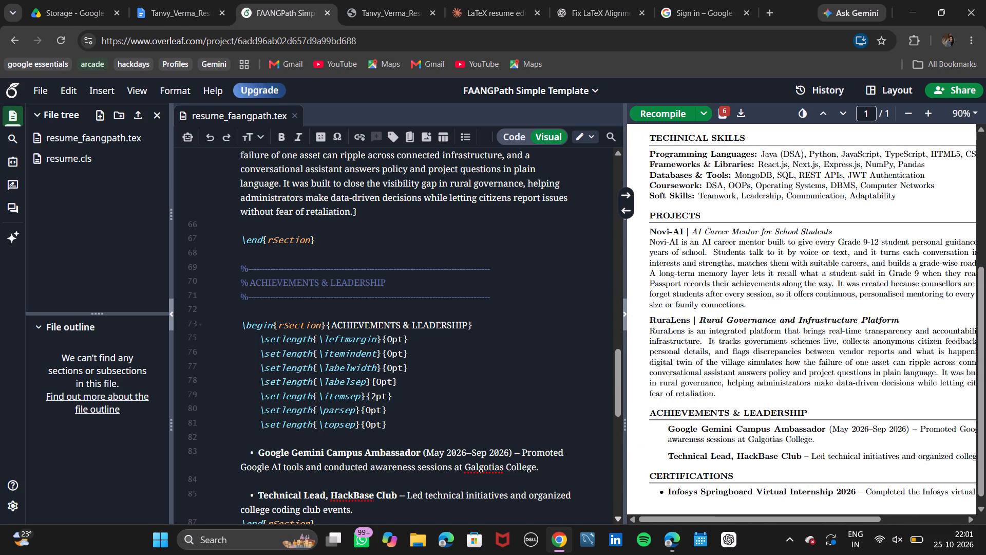
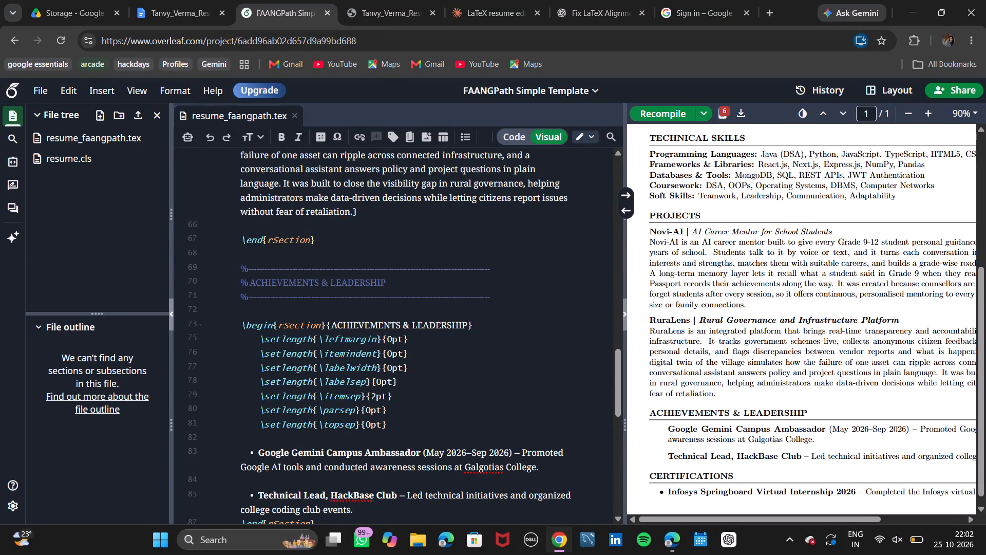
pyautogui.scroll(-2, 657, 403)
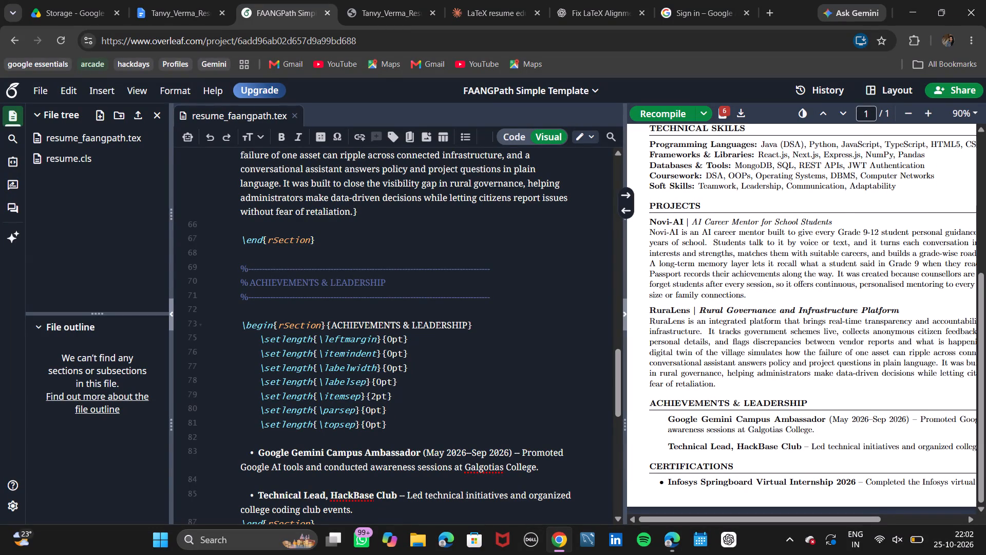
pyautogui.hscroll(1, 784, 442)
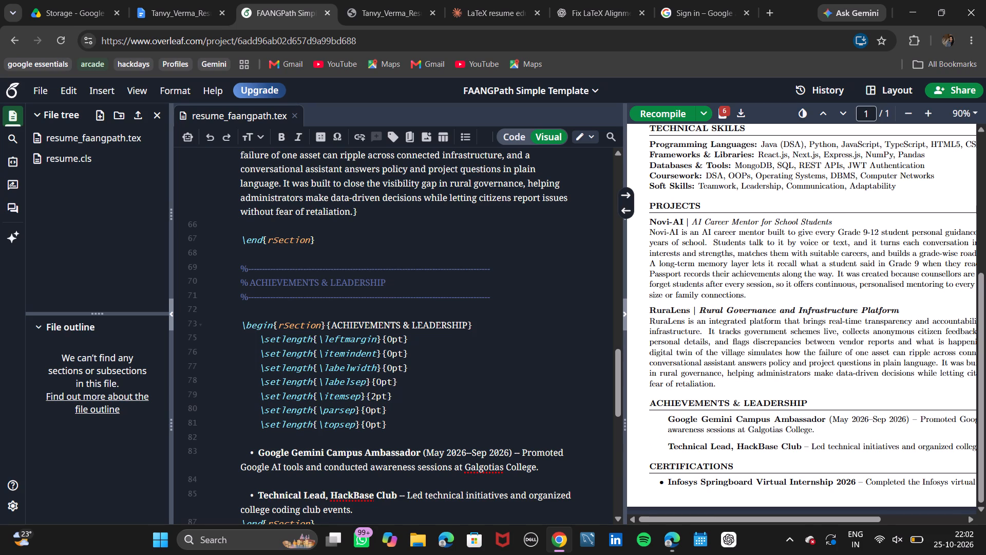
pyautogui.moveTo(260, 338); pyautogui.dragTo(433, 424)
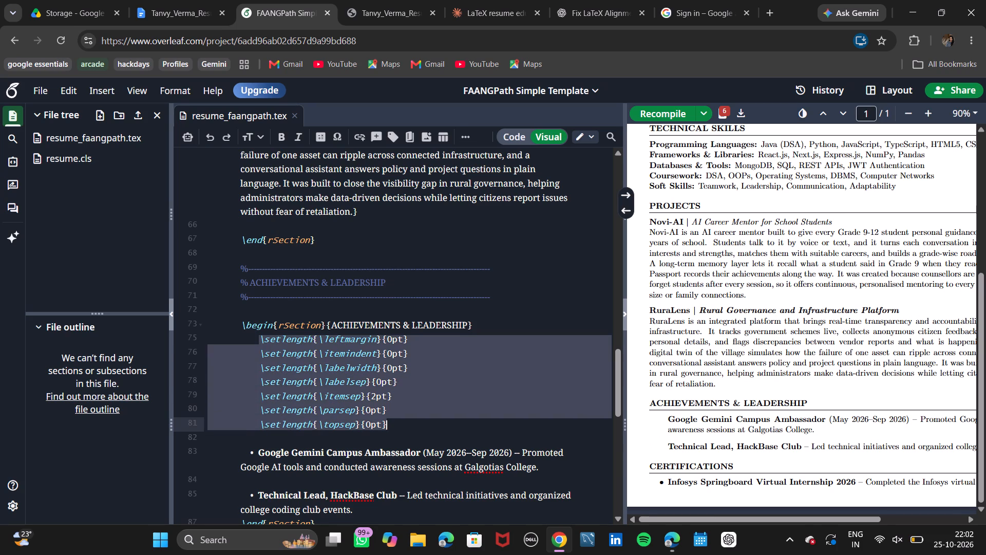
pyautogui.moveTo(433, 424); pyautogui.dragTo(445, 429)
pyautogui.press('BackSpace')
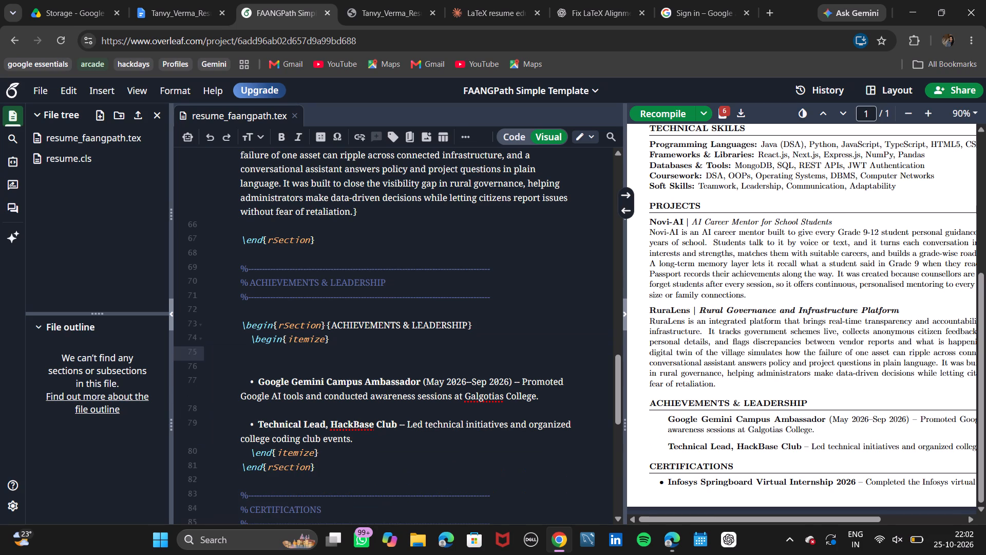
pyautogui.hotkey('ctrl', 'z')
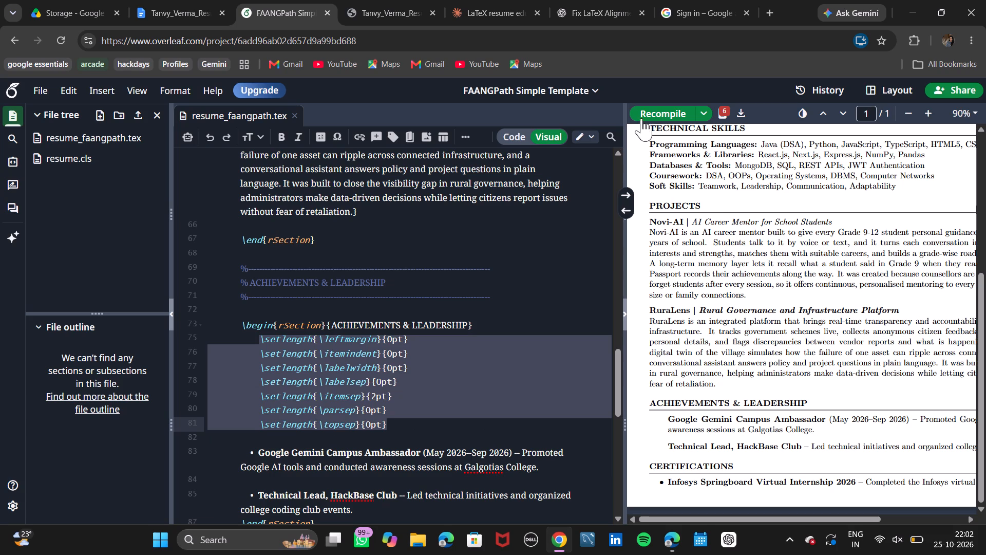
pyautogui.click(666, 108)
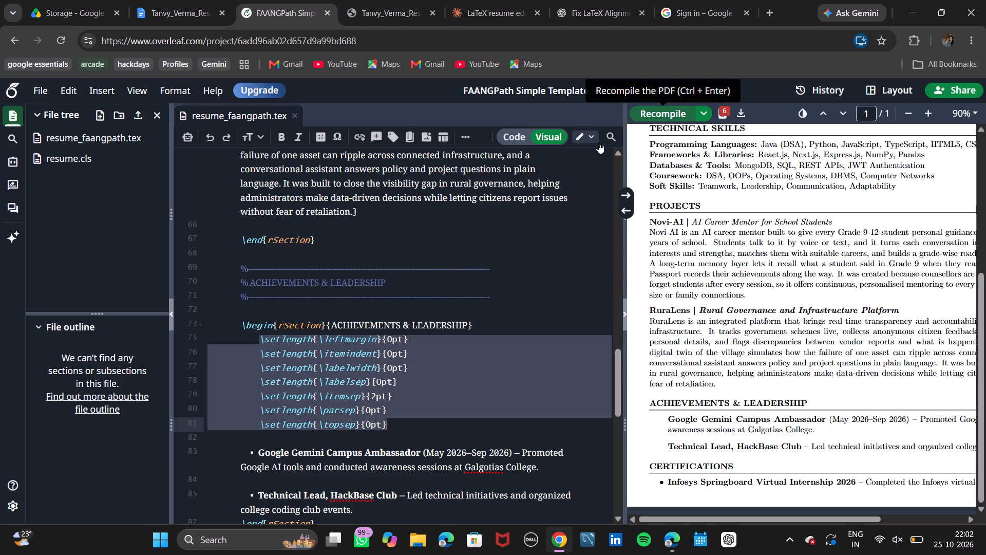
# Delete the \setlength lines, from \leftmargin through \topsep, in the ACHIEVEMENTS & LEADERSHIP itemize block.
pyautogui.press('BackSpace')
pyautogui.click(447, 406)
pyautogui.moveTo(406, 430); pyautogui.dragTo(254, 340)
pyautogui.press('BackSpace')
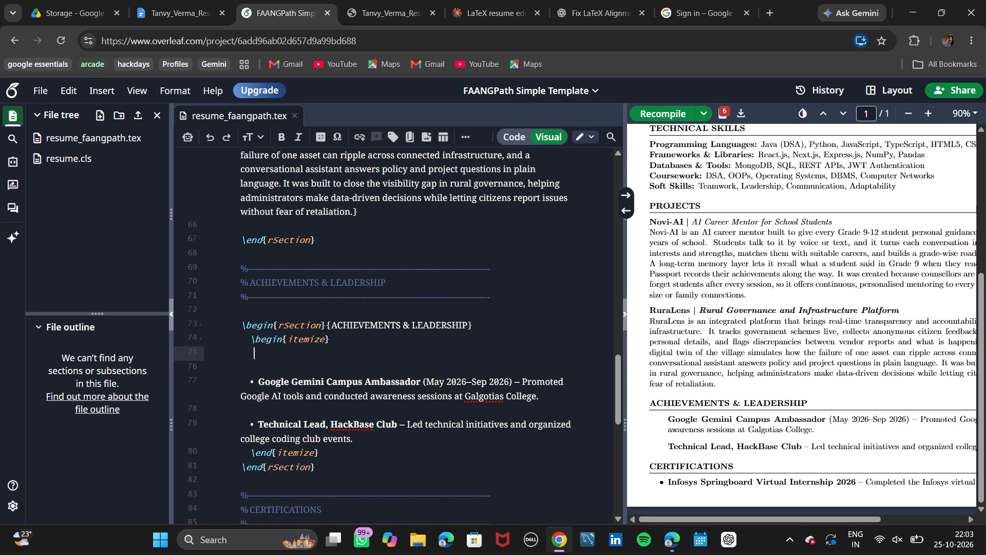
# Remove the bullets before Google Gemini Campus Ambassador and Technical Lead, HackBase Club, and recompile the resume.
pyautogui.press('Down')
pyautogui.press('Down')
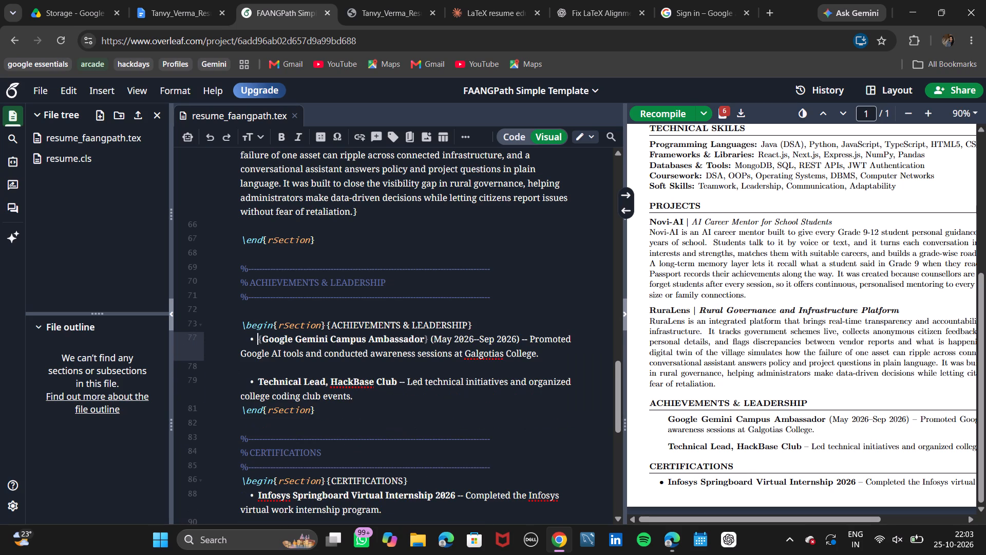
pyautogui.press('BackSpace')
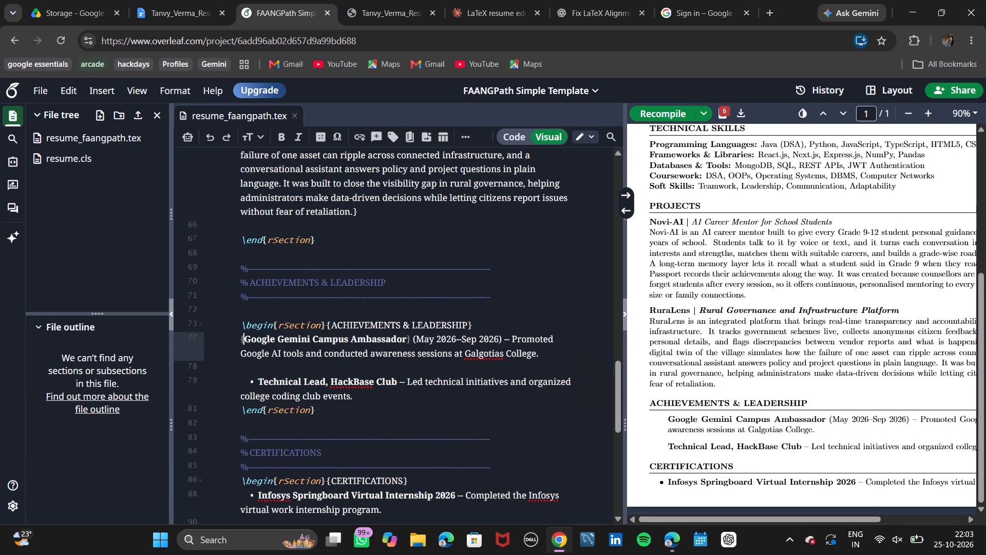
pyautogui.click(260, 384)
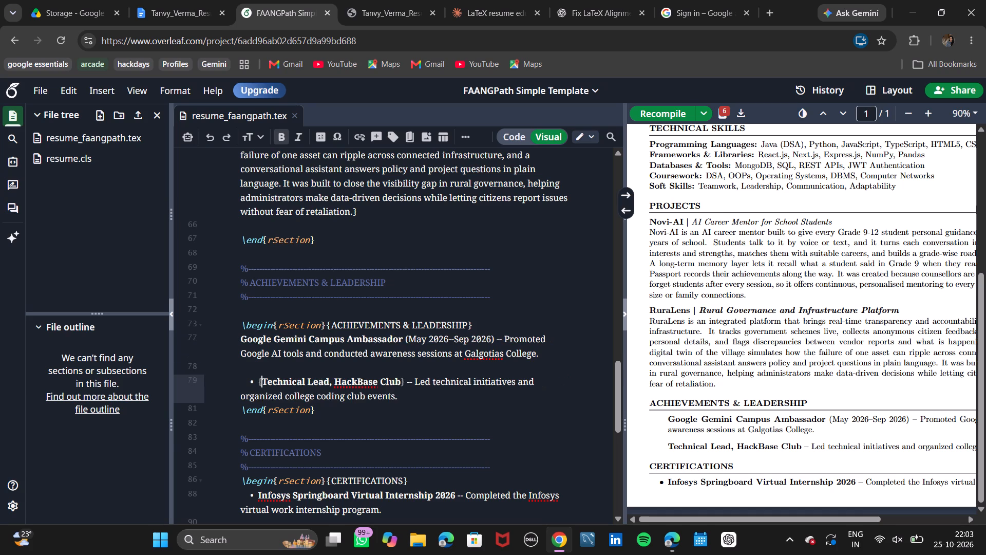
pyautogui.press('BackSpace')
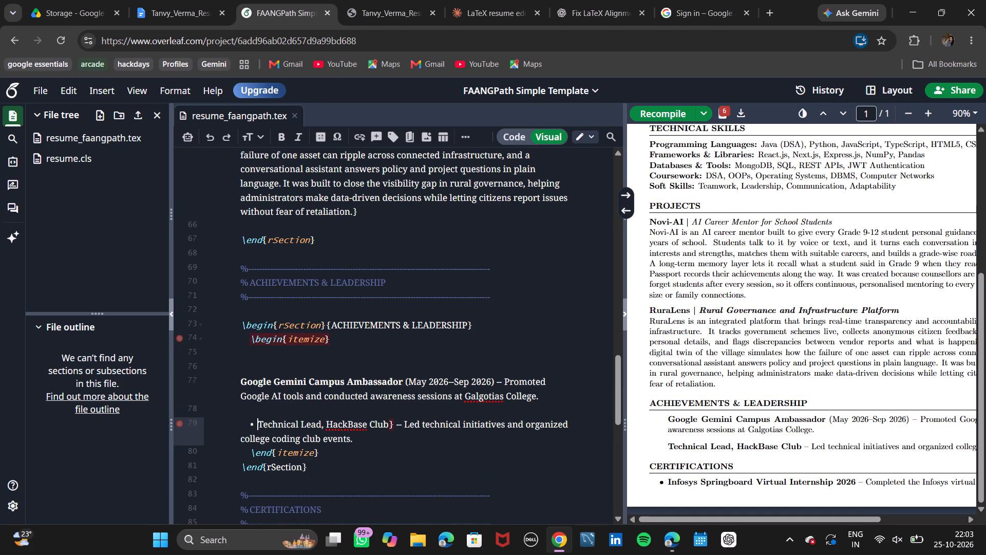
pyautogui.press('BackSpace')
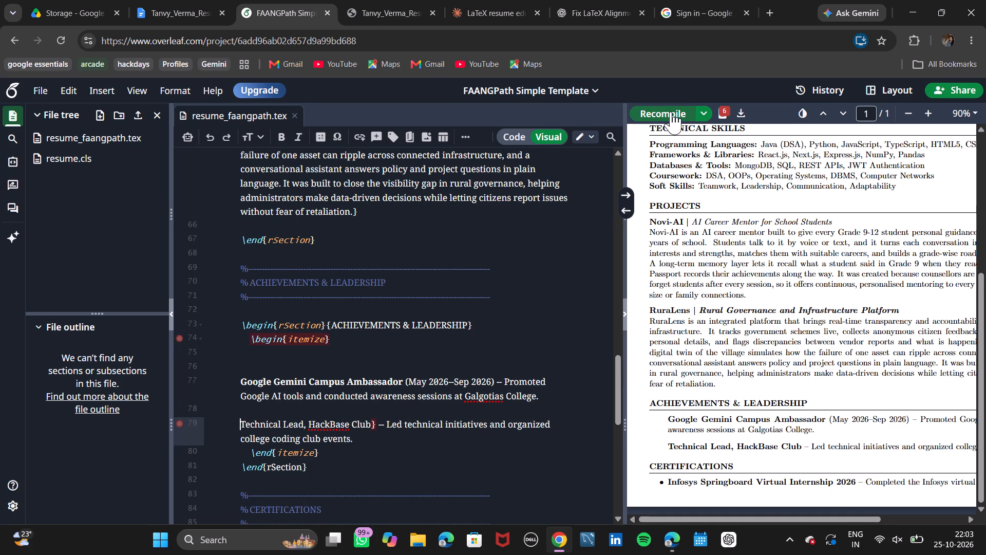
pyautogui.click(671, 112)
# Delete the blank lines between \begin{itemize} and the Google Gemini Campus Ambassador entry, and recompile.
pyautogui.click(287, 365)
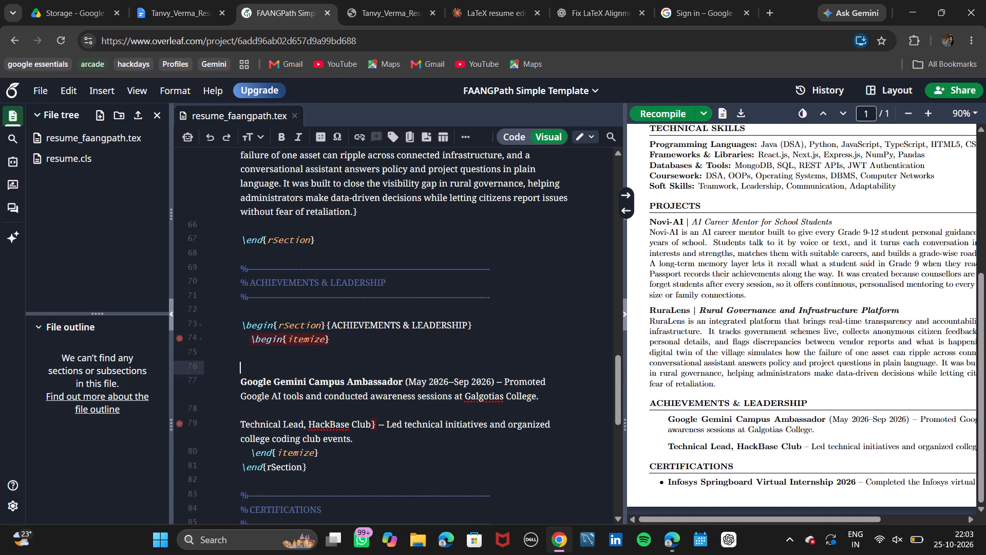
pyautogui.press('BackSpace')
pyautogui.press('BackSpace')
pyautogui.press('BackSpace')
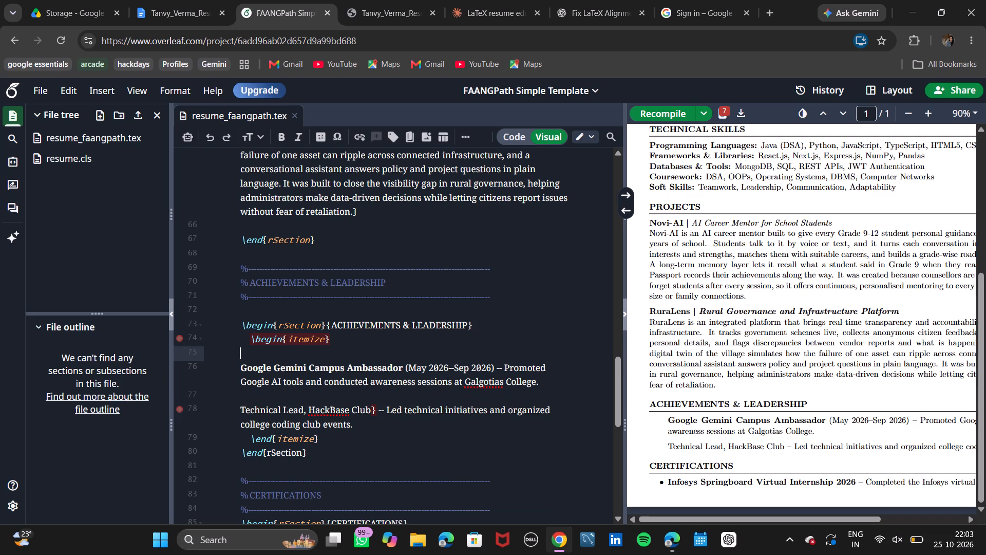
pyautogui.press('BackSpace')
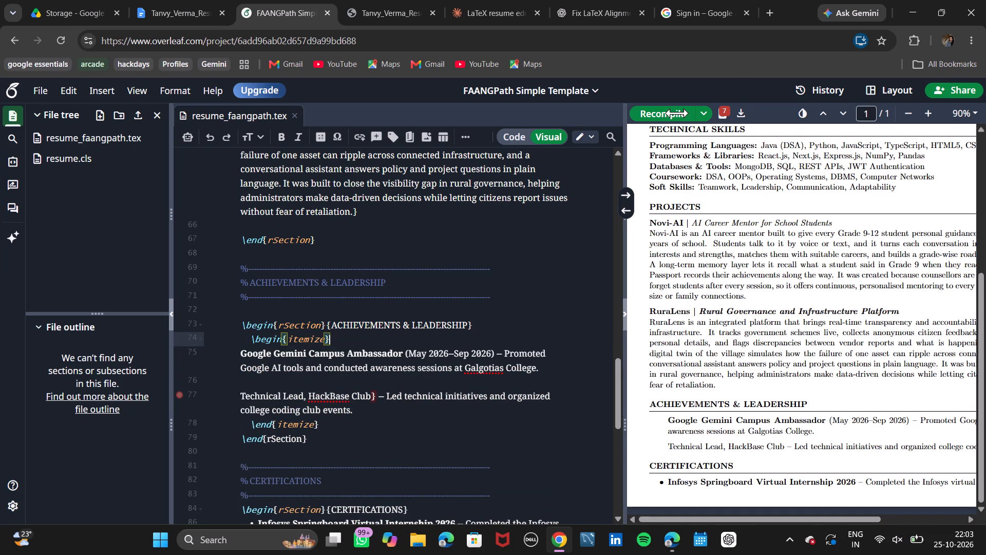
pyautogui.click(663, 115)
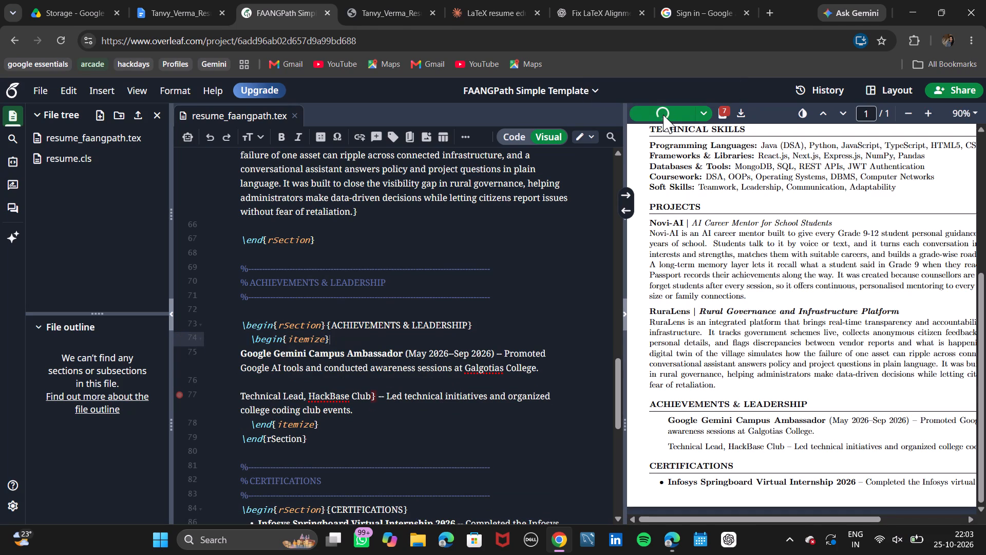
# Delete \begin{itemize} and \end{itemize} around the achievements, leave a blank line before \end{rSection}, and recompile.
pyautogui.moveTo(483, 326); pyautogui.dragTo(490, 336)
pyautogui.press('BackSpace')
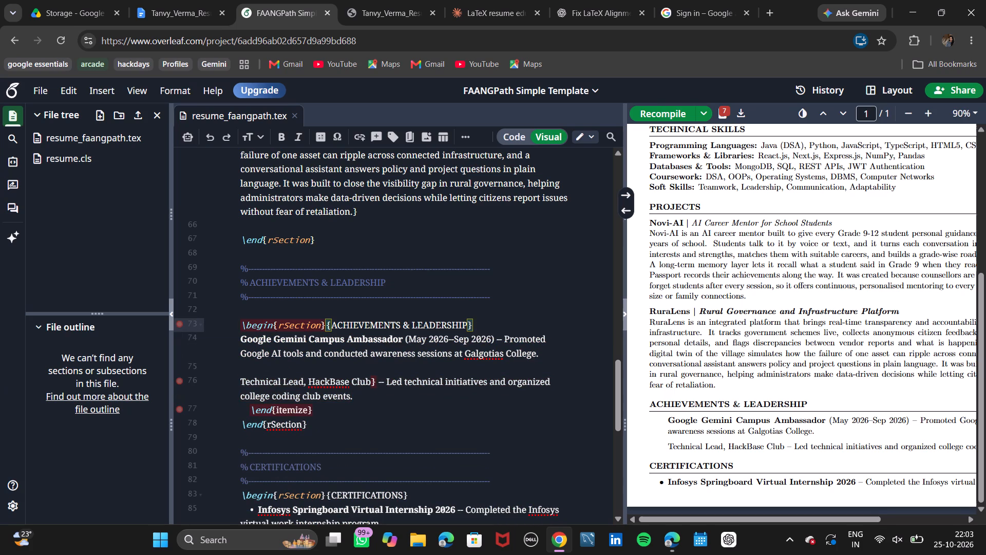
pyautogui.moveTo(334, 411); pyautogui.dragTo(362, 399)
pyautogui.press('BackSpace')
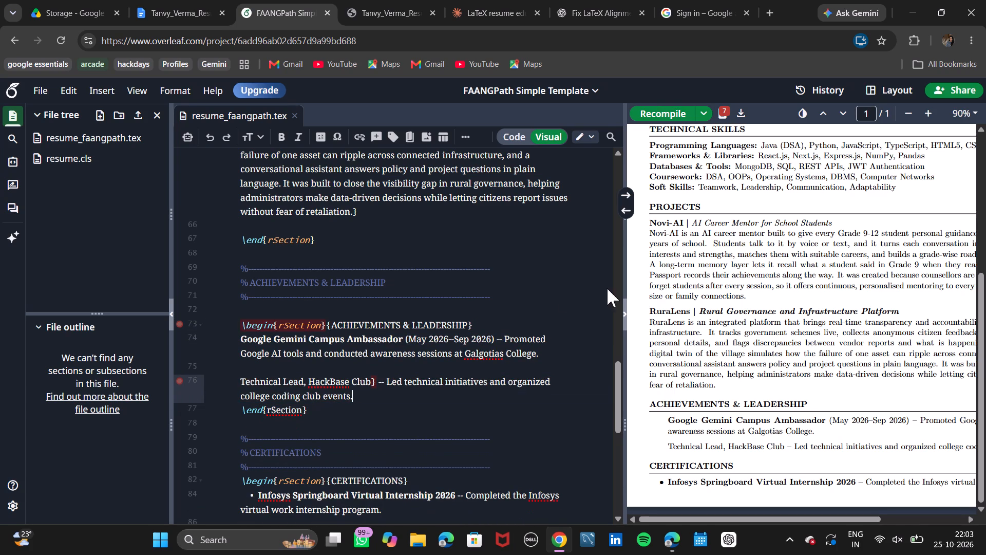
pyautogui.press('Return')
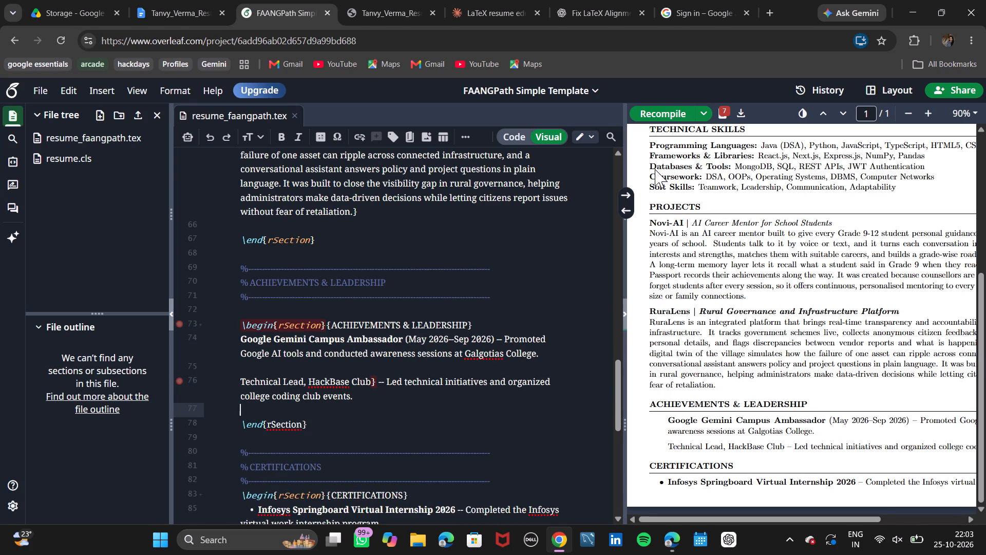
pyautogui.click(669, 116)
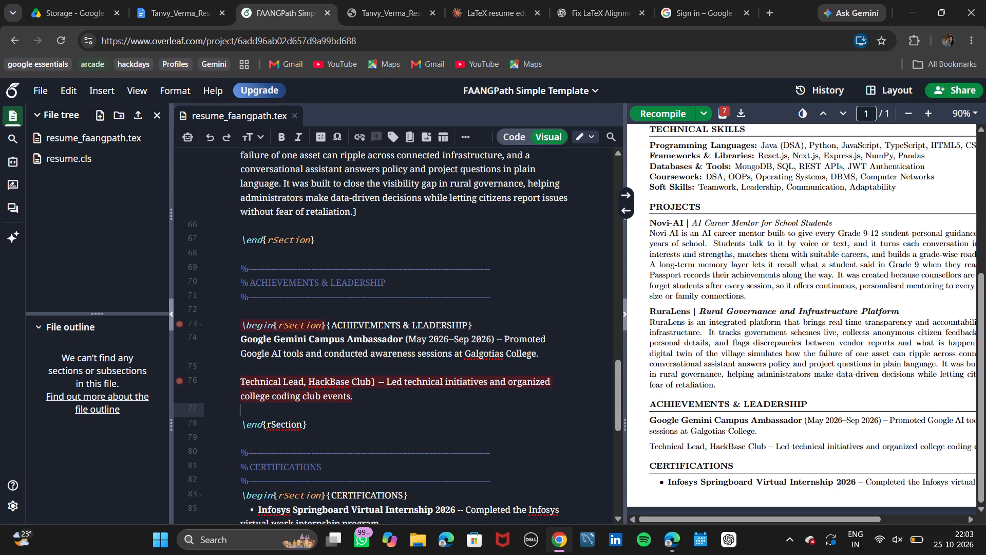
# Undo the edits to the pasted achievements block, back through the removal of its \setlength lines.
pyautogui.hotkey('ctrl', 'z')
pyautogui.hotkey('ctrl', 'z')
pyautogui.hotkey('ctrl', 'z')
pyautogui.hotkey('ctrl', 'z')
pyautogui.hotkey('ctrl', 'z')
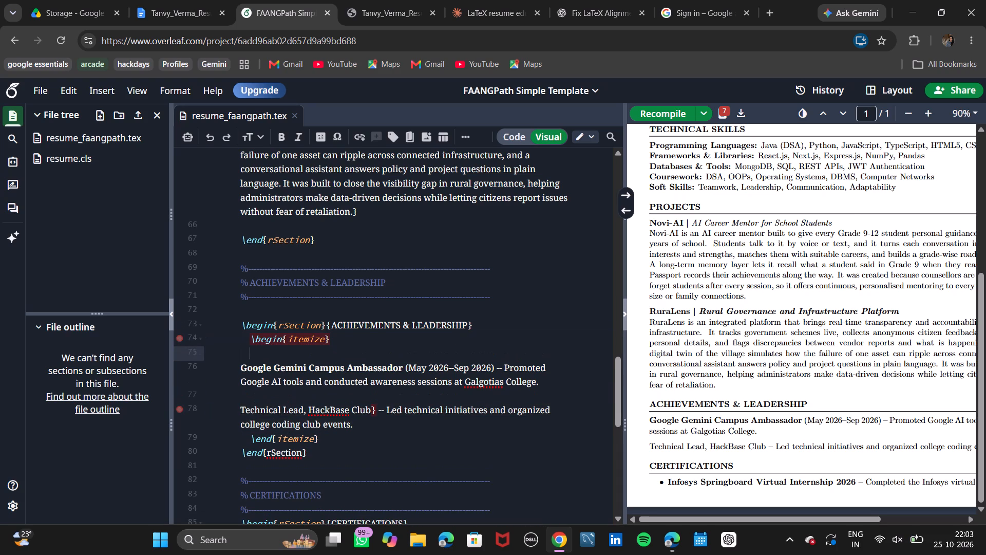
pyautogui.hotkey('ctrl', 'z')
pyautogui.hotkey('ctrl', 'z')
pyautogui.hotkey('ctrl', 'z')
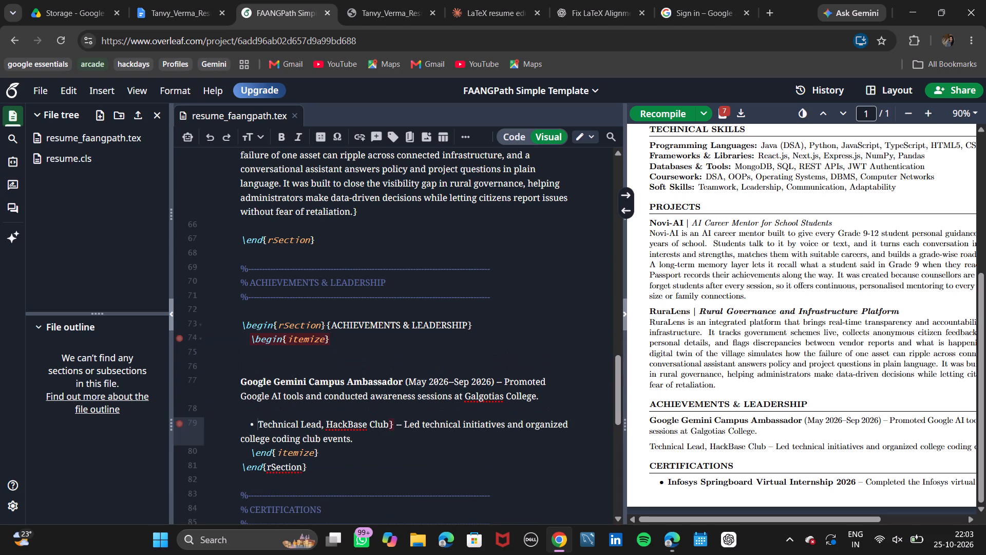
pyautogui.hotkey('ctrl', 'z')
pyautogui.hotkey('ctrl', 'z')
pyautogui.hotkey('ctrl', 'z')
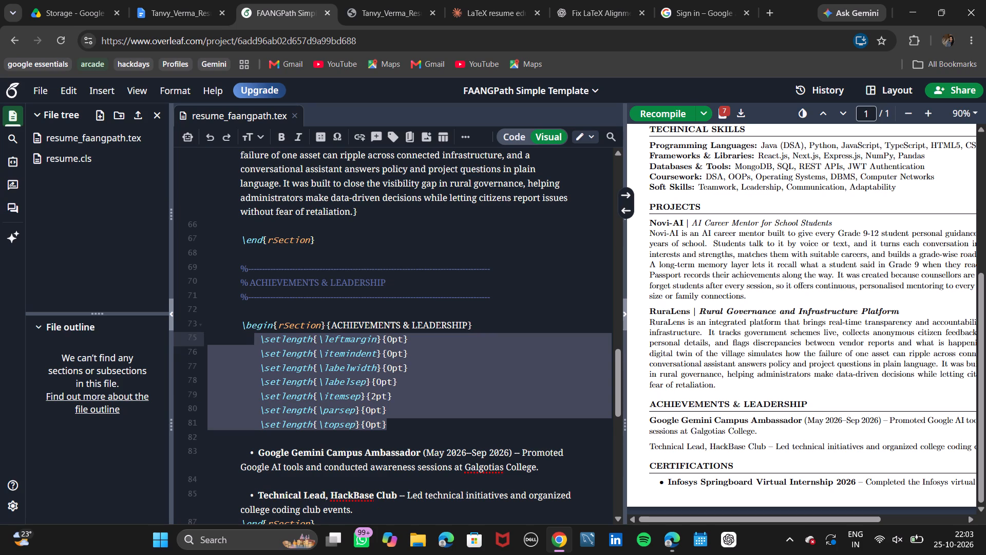
# Undo further to bring back the original ACHIEVEMENTS & LEADERSHIP block with \itemsep -3pt uncommented.
pyautogui.hotkey('ctrl', 'z')
pyautogui.hotkey('ctrl', 'z')
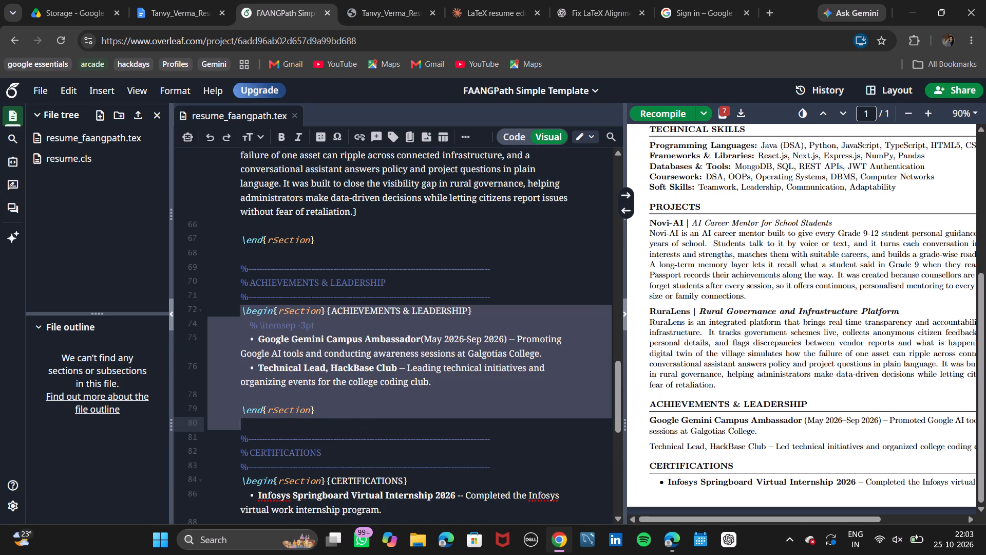
pyautogui.click(352, 397)
pyautogui.hotkey('ctrl', 'z')
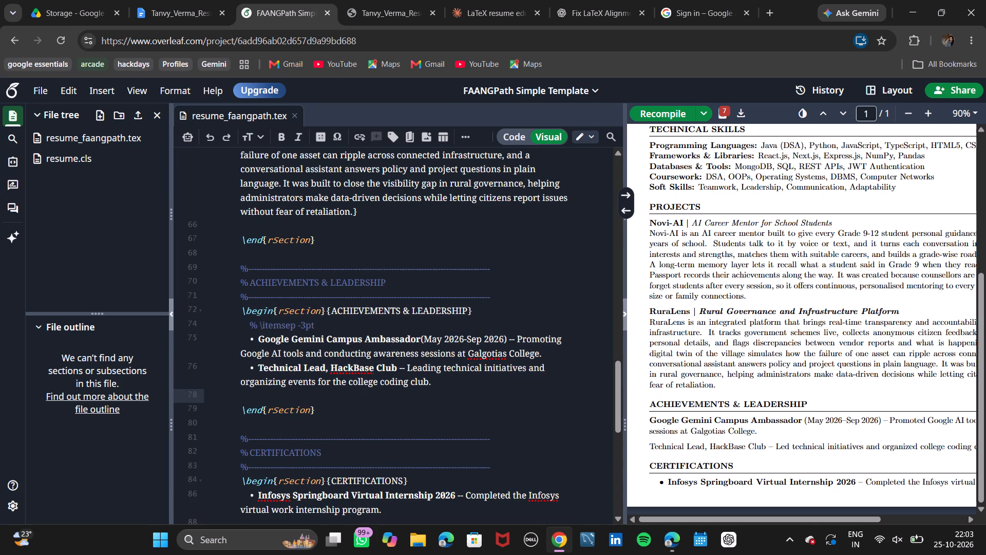
# Delete \itemsep -3pt, both achievement items and the itemize environment, keeping the ACHIEVEMENTS & LEADERSHIP rSection begin and end lines.
pyautogui.moveTo(241, 313); pyautogui.dragTo(266, 323)
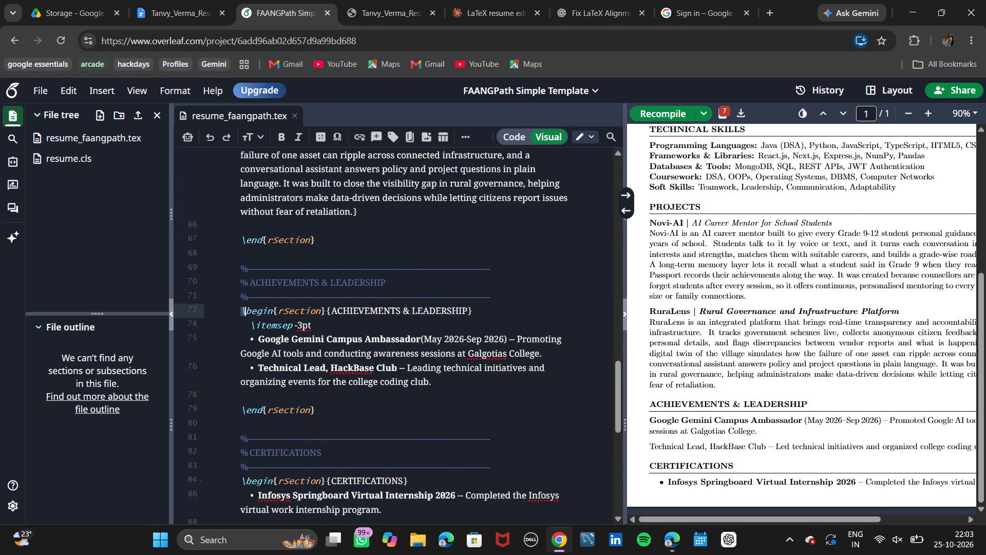
pyautogui.moveTo(266, 323); pyautogui.dragTo(470, 386)
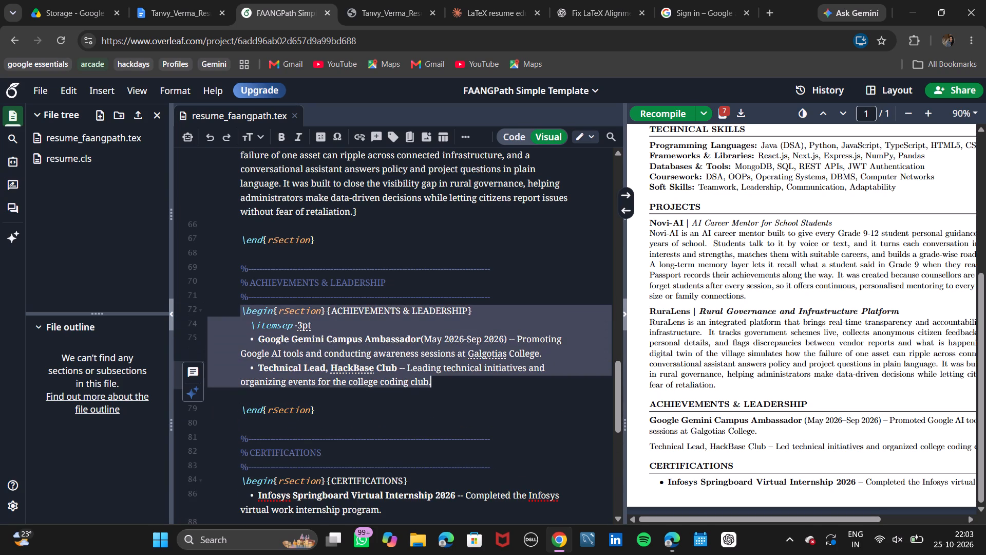
pyautogui.click(463, 385)
pyautogui.moveTo(247, 323); pyautogui.dragTo(475, 383)
pyautogui.press('BackSpace')
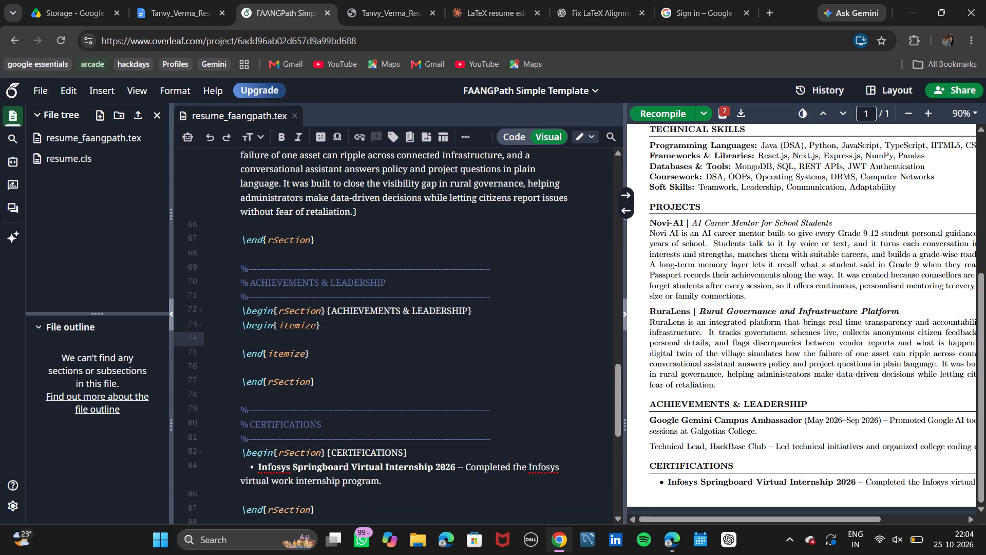
pyautogui.moveTo(239, 324); pyautogui.dragTo(343, 359)
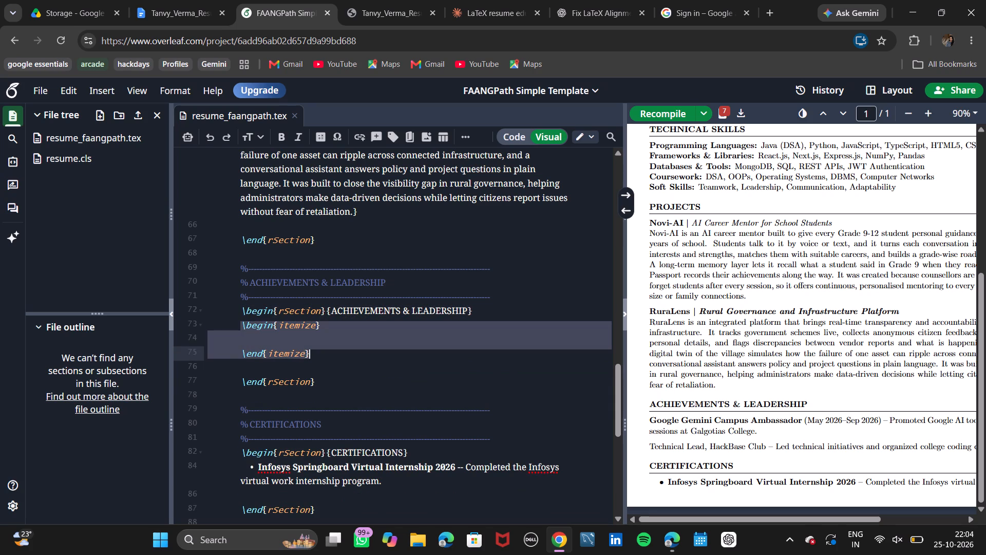
pyautogui.press('BackSpace')
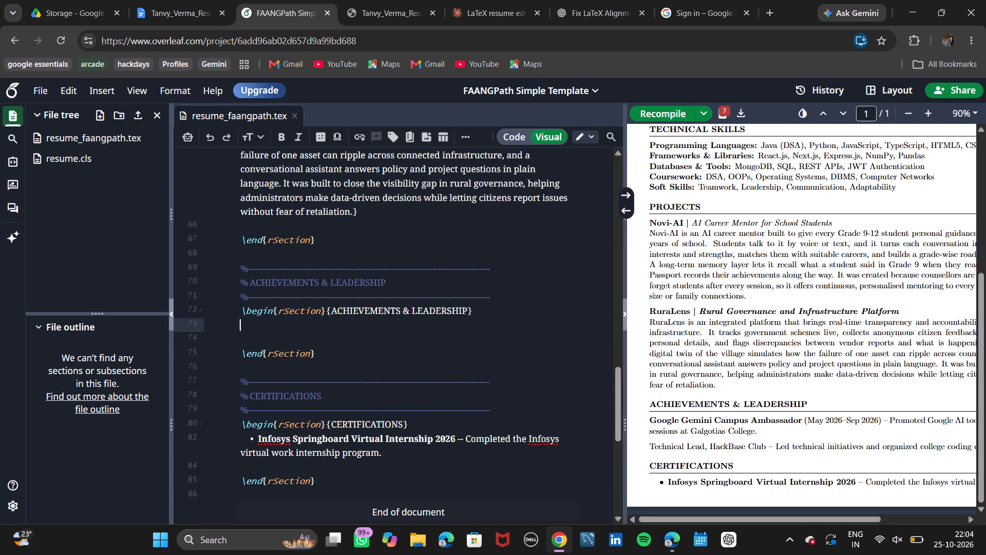
# Copy the braced RuraLens paragraph into the empty ACHIEVEMENTS & LEADERSHIP section and delete its text, leaving only the empty braces {}.
pyautogui.scroll(1, 323, 321)
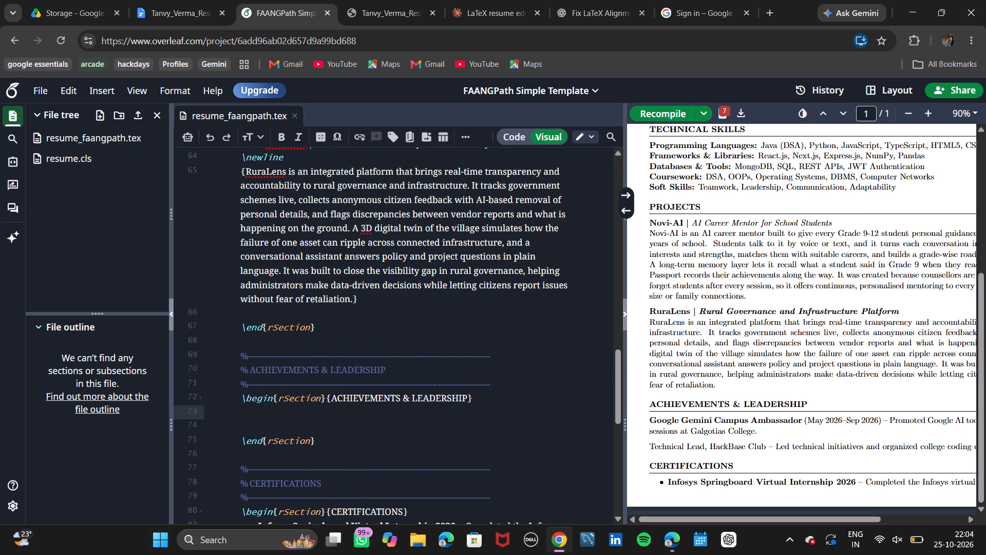
pyautogui.moveTo(238, 174); pyautogui.dragTo(391, 307)
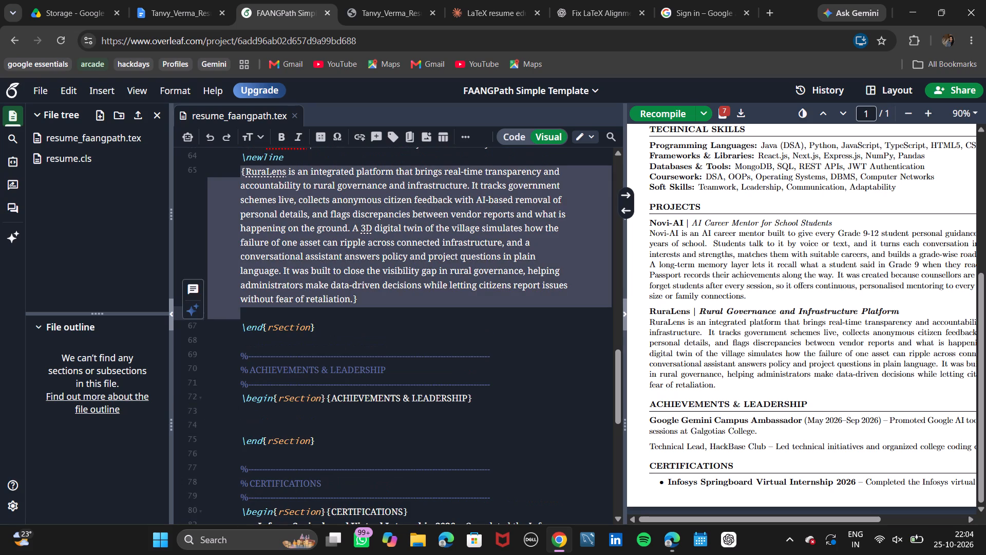
pyautogui.hotkey('ctrl', 'c')
pyautogui.click(275, 415)
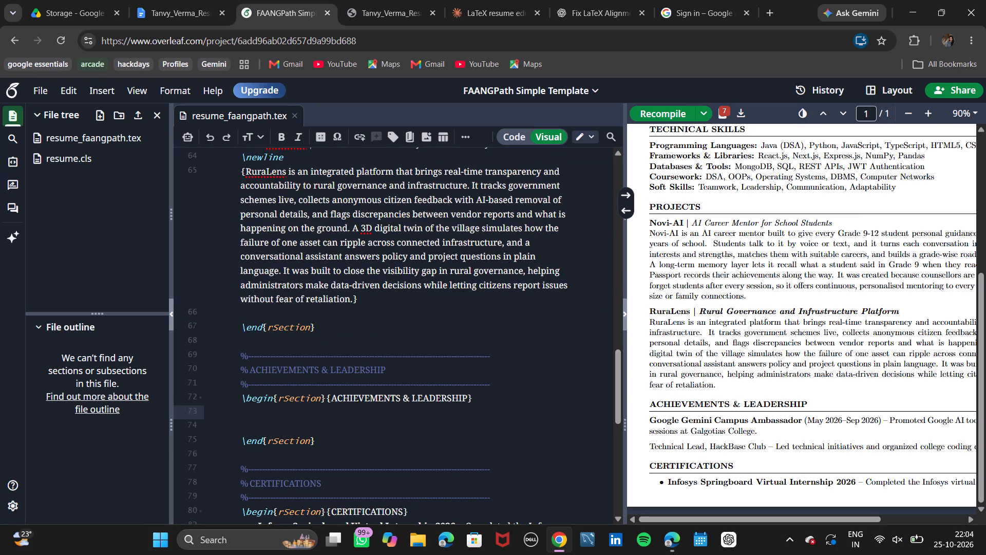
pyautogui.hotkey('ctrl', 'v')
pyautogui.moveTo(346, 498); pyautogui.dragTo(279, 423)
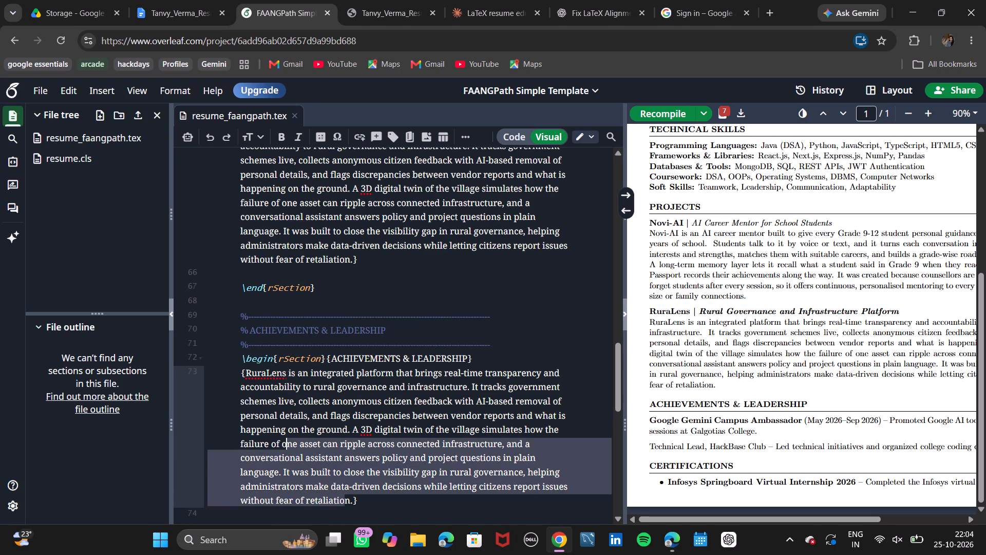
pyautogui.moveTo(279, 423); pyautogui.dragTo(256, 372)
pyautogui.press('BackSpace')
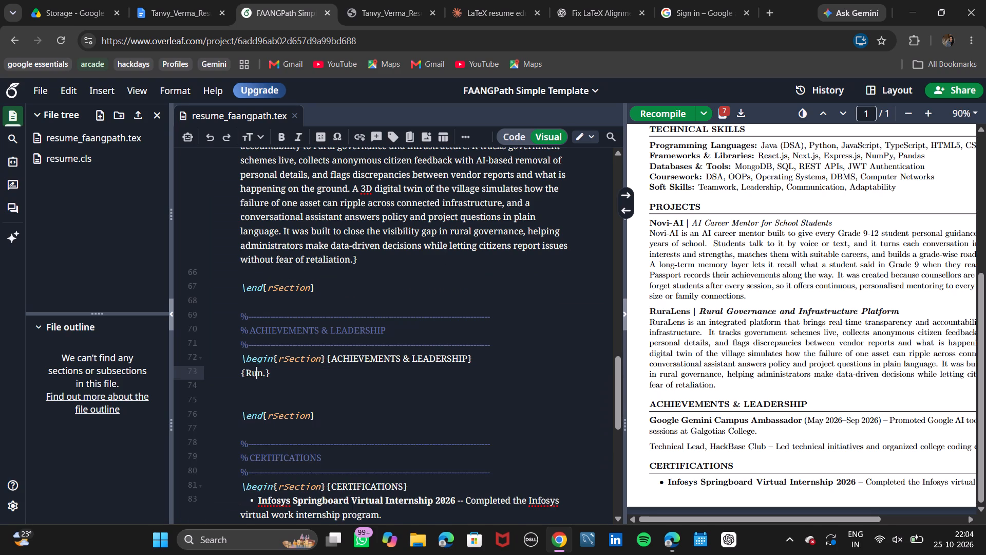
pyautogui.press('Right')
pyautogui.press('BackSpace')
pyautogui.press('BackSpace')
pyautogui.press('Right')
pyautogui.press('BackSpace')
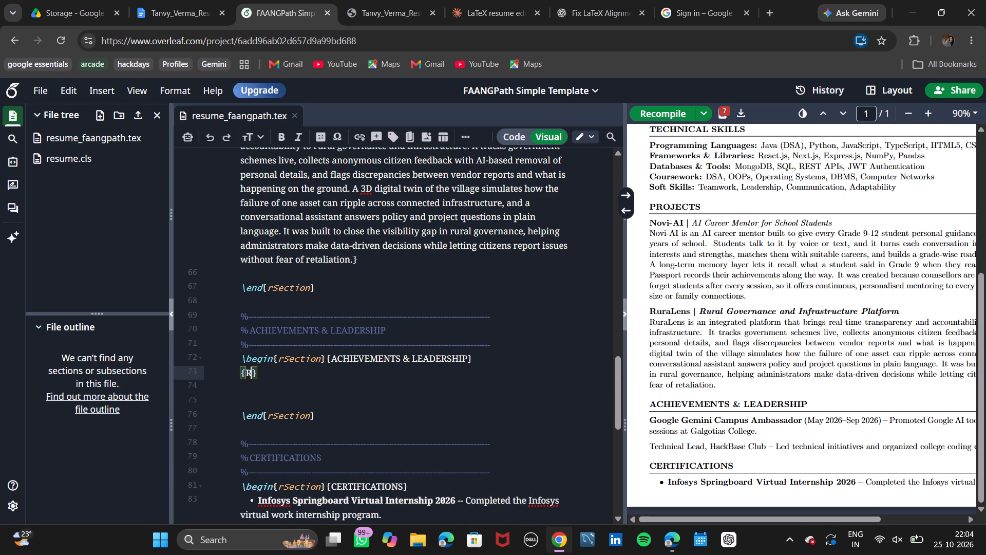
pyautogui.press('BackSpace')
pyautogui.hscroll(1, 256, 372)
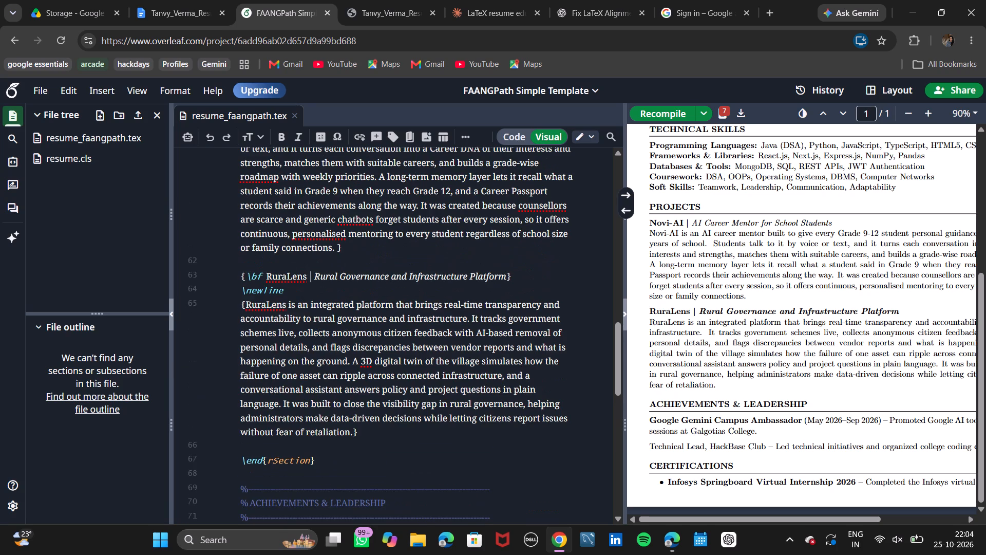
pyautogui.hscroll(1, 256, 372)
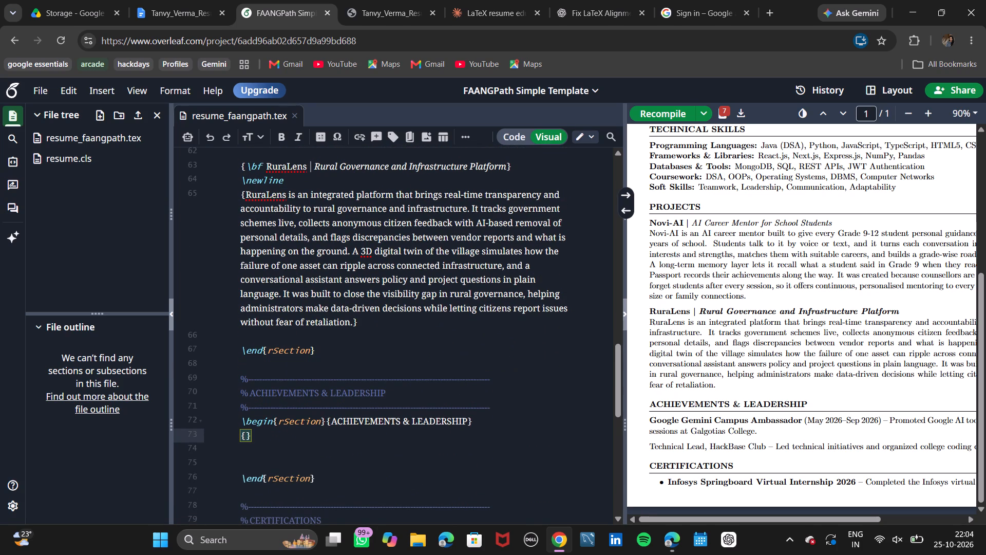
pyautogui.press('\\')
pyautogui.press('b')
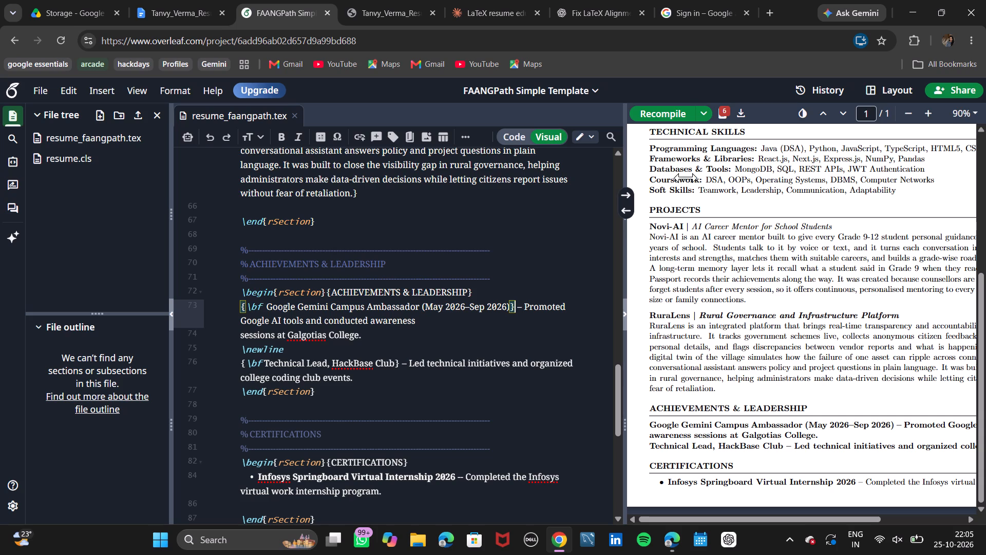
pyautogui.click(662, 114)
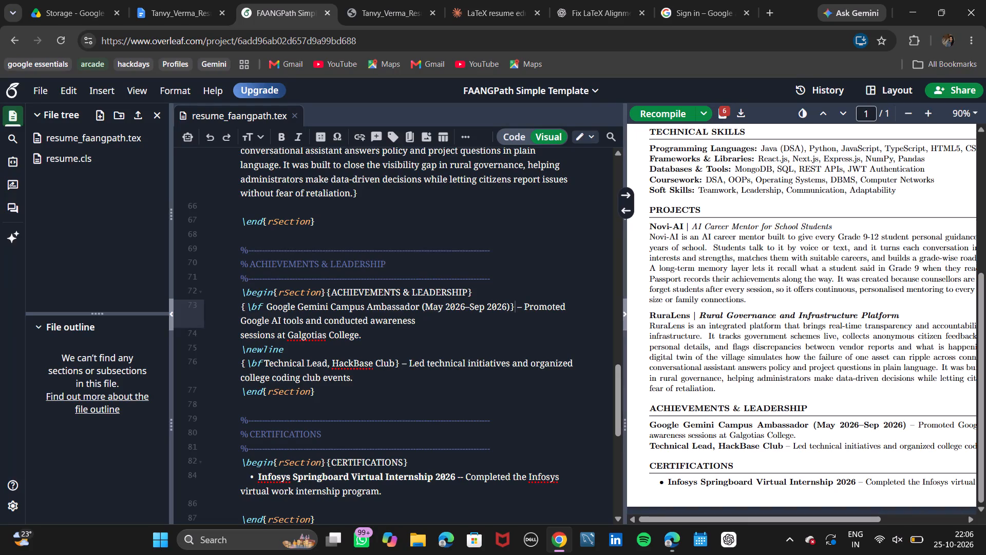
# Review the compiled resume up to its header and go back to the SUMMARY section in the source.
pyautogui.scroll(-2, 851, 356)
pyautogui.scroll(8, 770, 348)
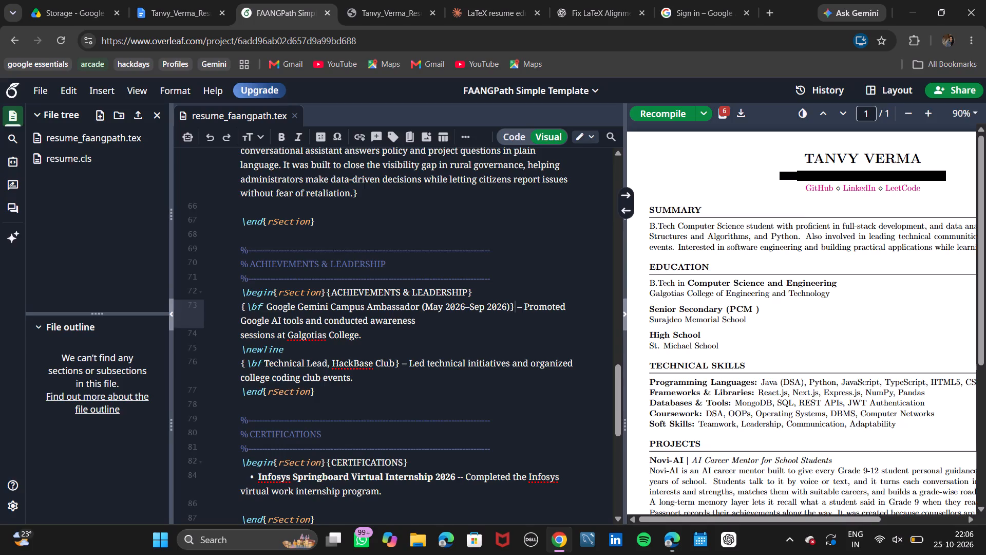
pyautogui.scroll(17, 462, 326)
pyautogui.scroll(4, 462, 326)
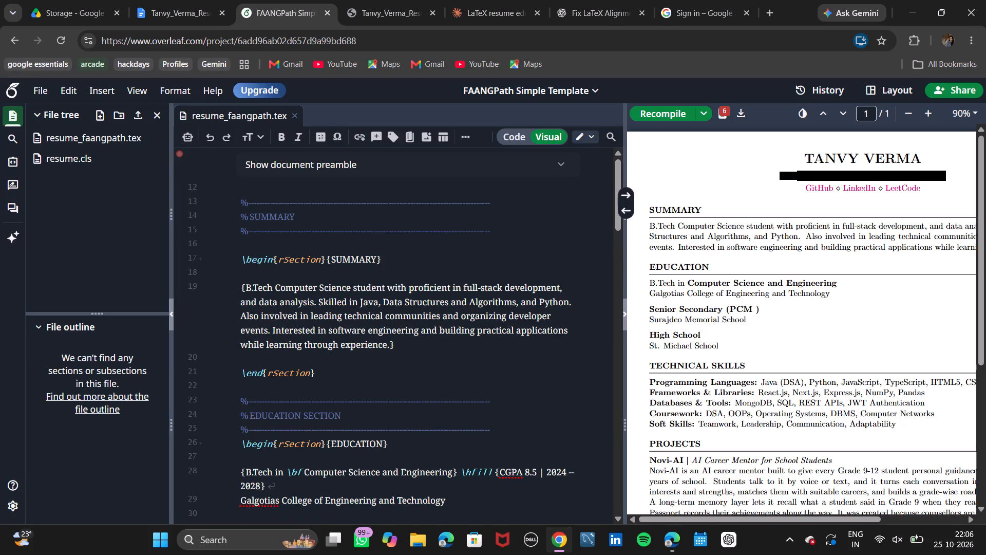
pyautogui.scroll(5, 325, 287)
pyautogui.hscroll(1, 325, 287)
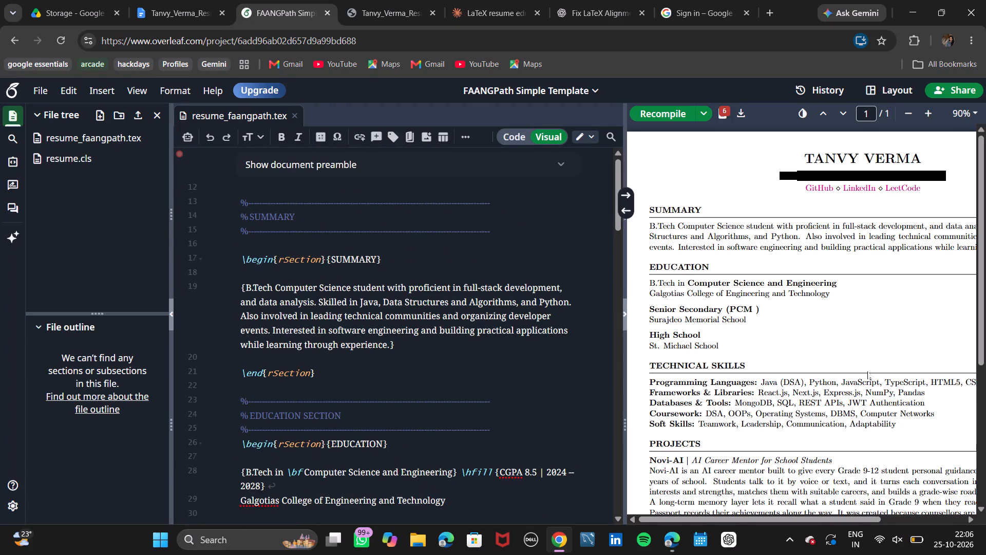
# Switch to the Windows desktop and turn off the computer's Wi-Fi.
pyautogui.click(909, 543)
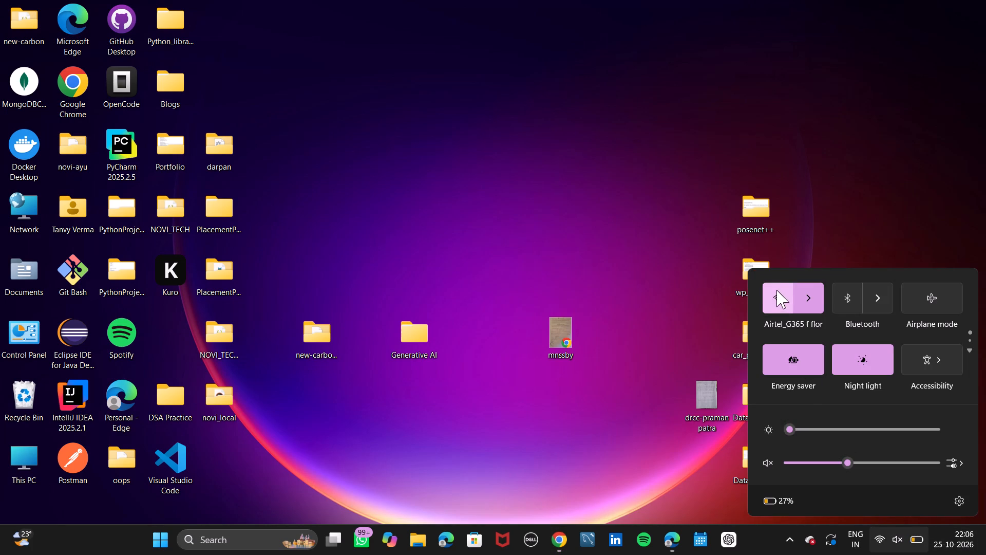
pyautogui.click(776, 290)
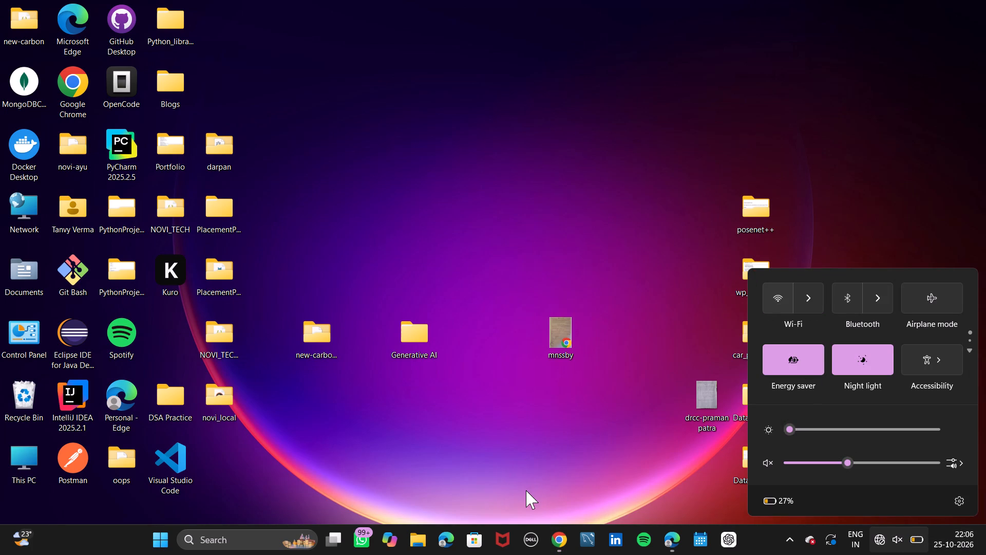
pyautogui.click(526, 490)
# Put the computer to sleep.
pyautogui.click(162, 540)
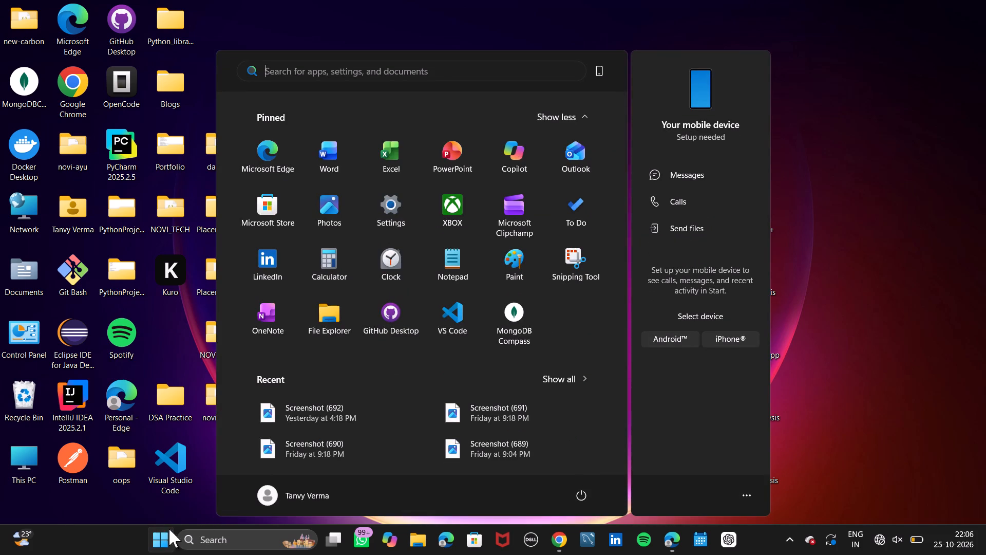
pyautogui.click(582, 492)
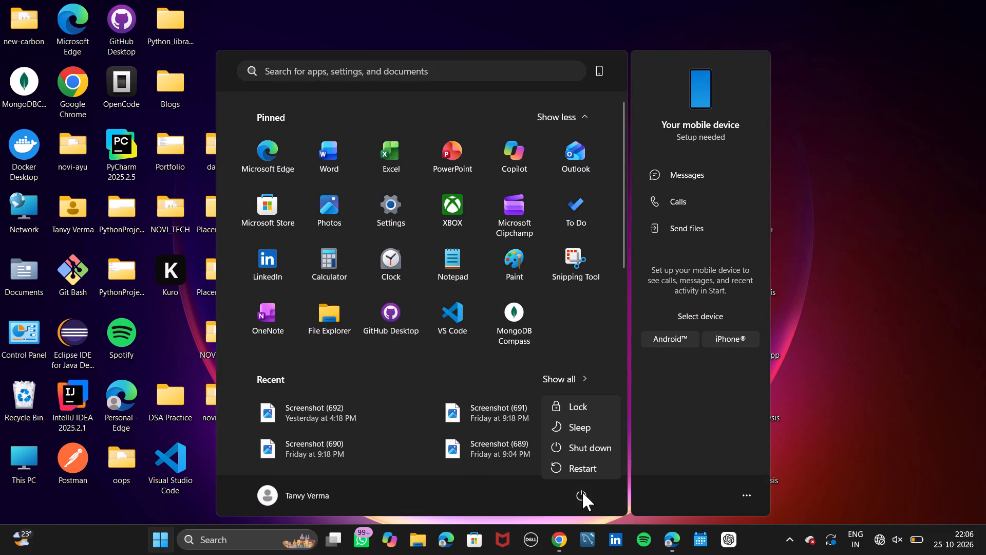
pyautogui.click(589, 424)
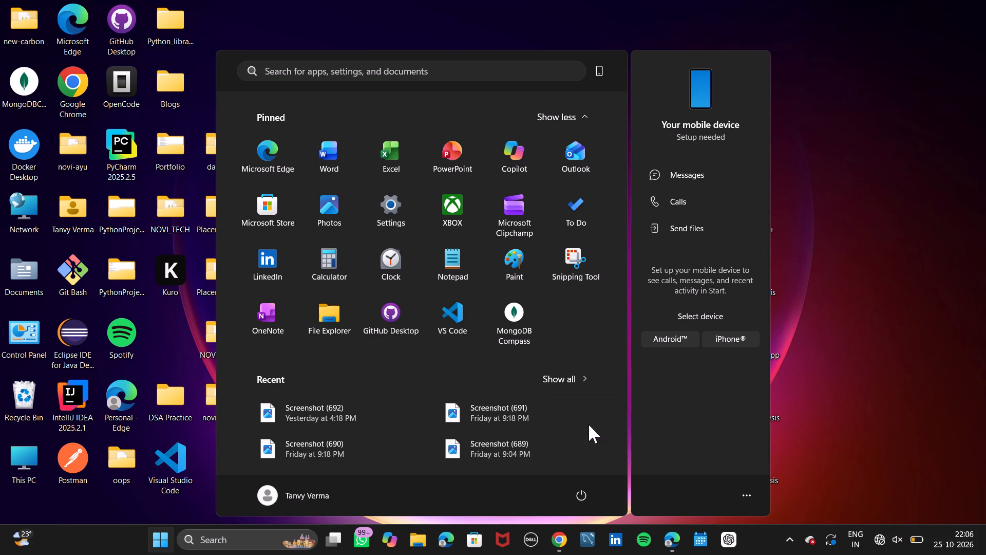